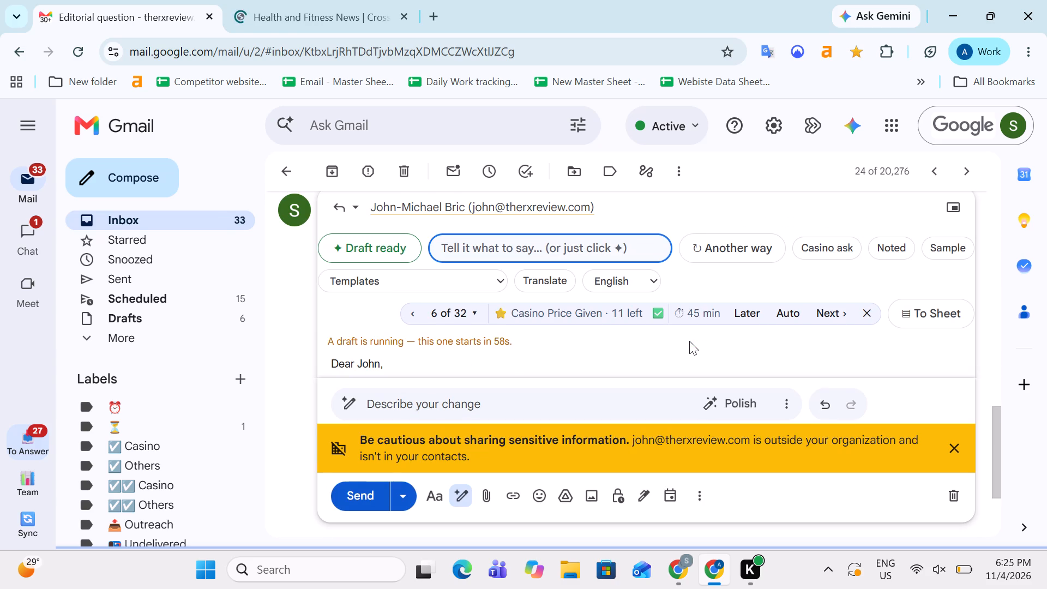
# Check the publisher's guest post rates in the email, and copy the domain therxreview.com from the open website's address.
pyautogui.scroll(3, 615, 310)
pyautogui.scroll(3, 507, 322)
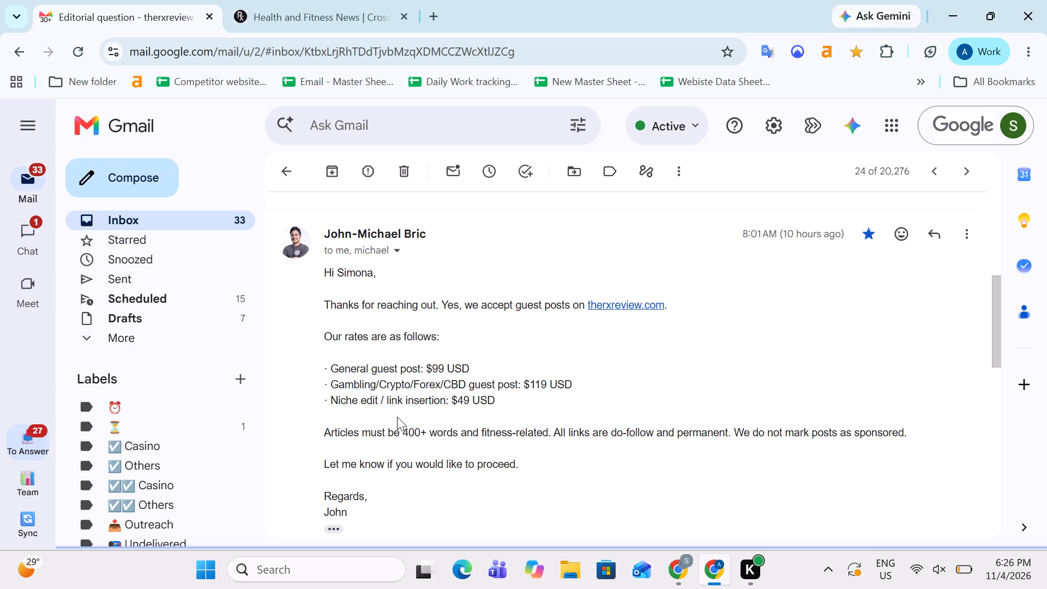
pyautogui.scroll(-1, 397, 417)
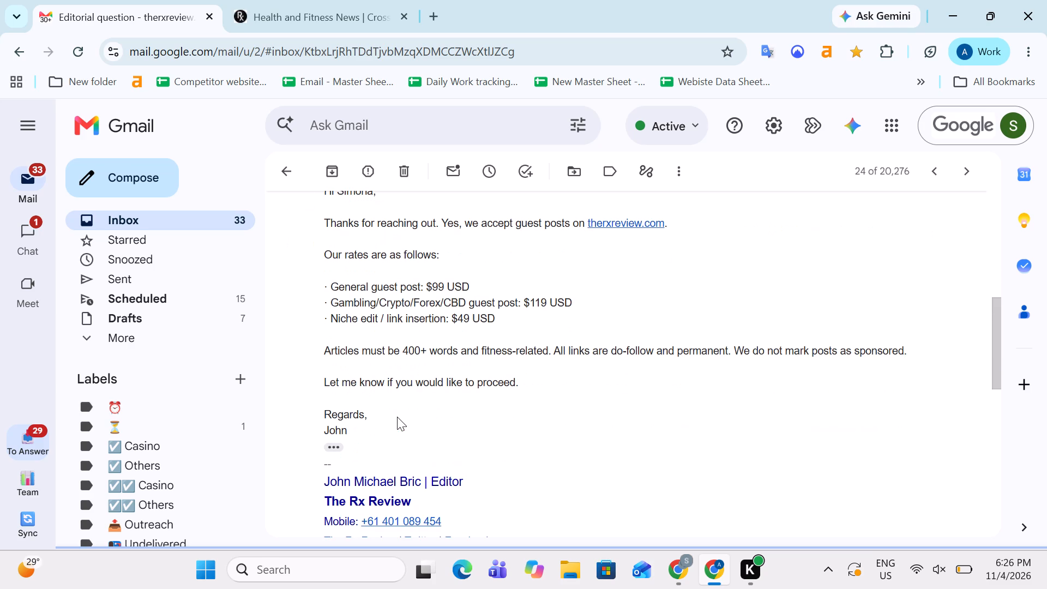
pyautogui.click(249, 0)
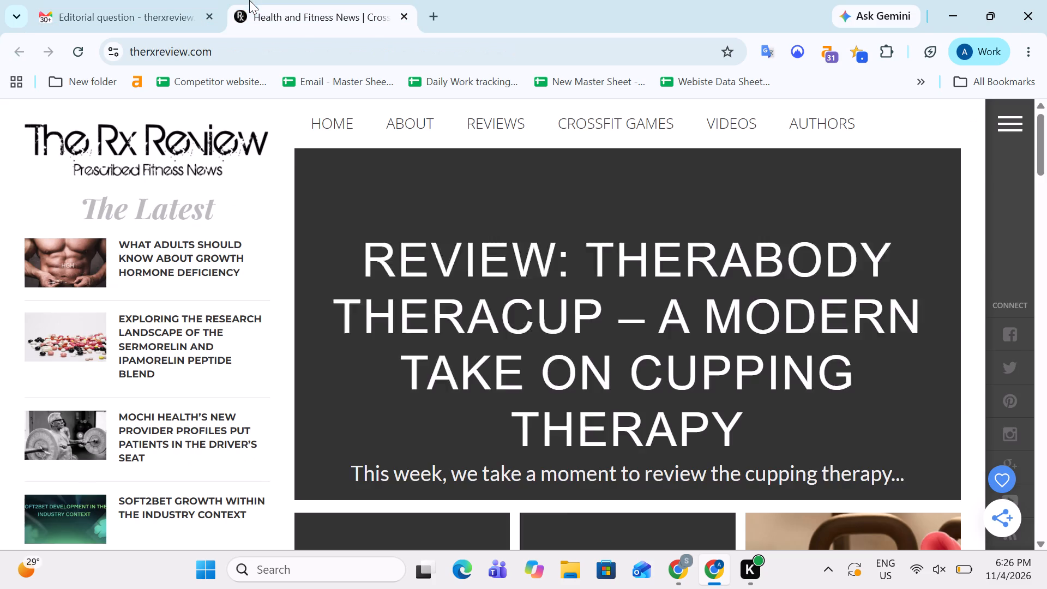
pyautogui.click(249, 49)
pyautogui.moveTo(249, 49); pyautogui.dragTo(239, 49)
pyautogui.hotkey('ctrl', 'c')
pyautogui.hotkey('ctrl', 'c')
pyautogui.hotkey('ctrl', 'c')
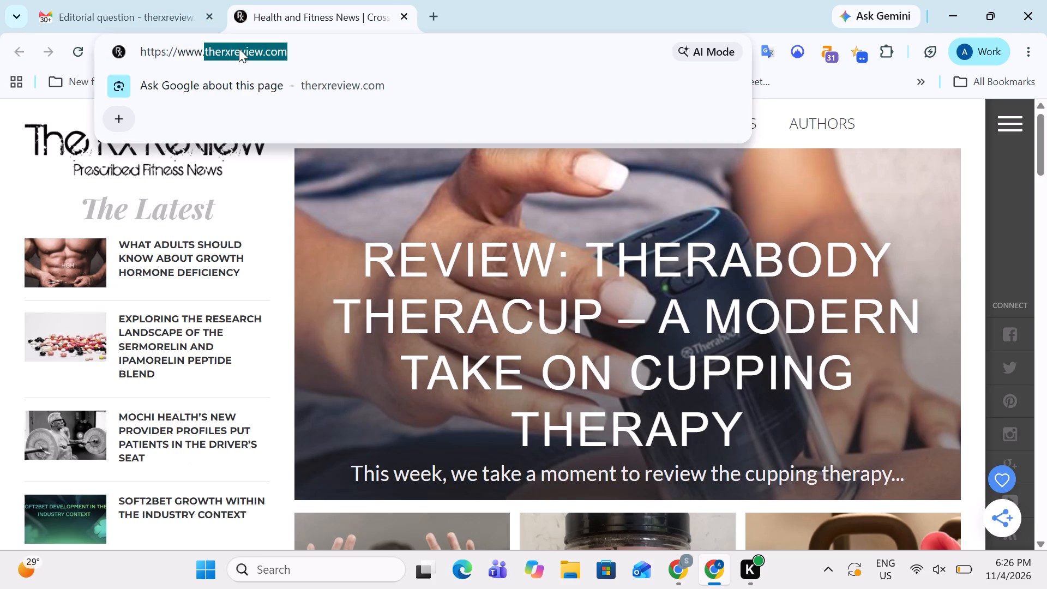
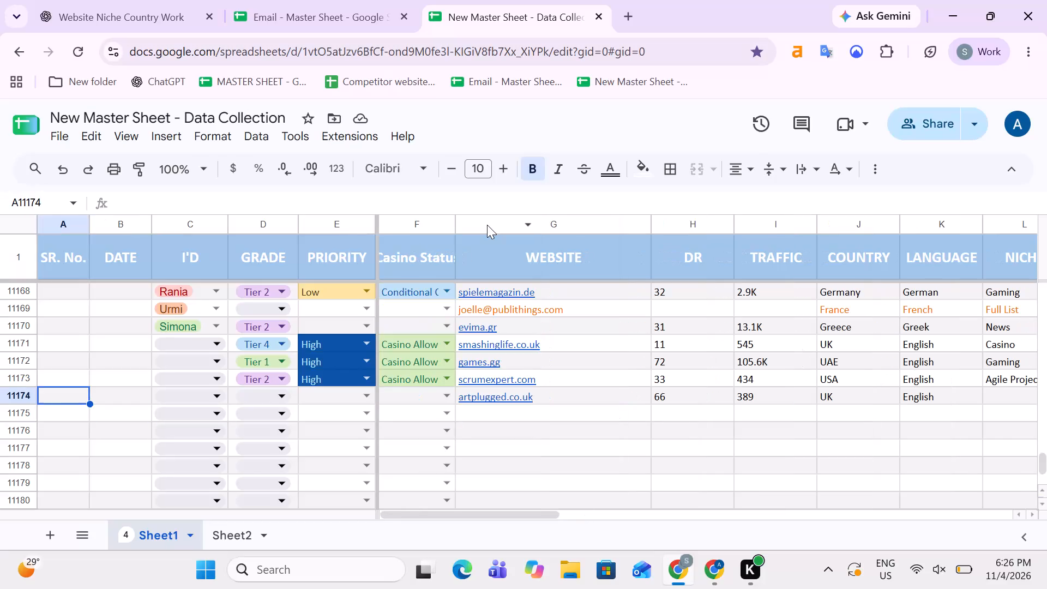
# Enter the copied domain therxreview.com in the WEBSITE column of the first empty row, below artplugged.co.uk.
pyautogui.press('Up')
pyautogui.press('Right')
pyautogui.press('Right')
pyautogui.press('Right')
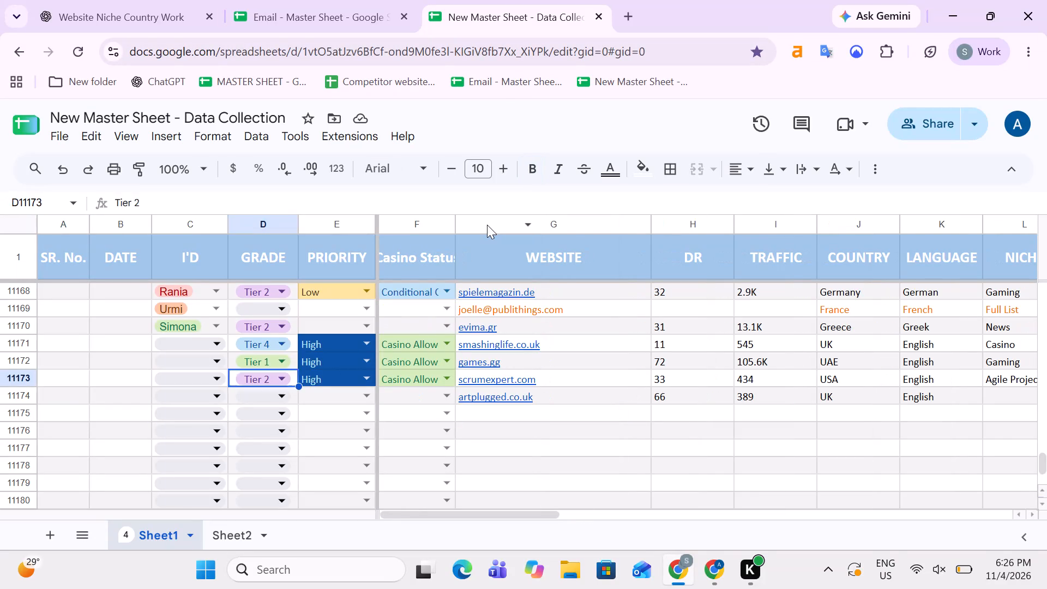
pyautogui.press('Right')
pyautogui.press('Right')
pyautogui.press('Right')
pyautogui.press('Down')
pyautogui.press('Down')
pyautogui.press('Return')
pyautogui.hotkey('ctrl', 'v')
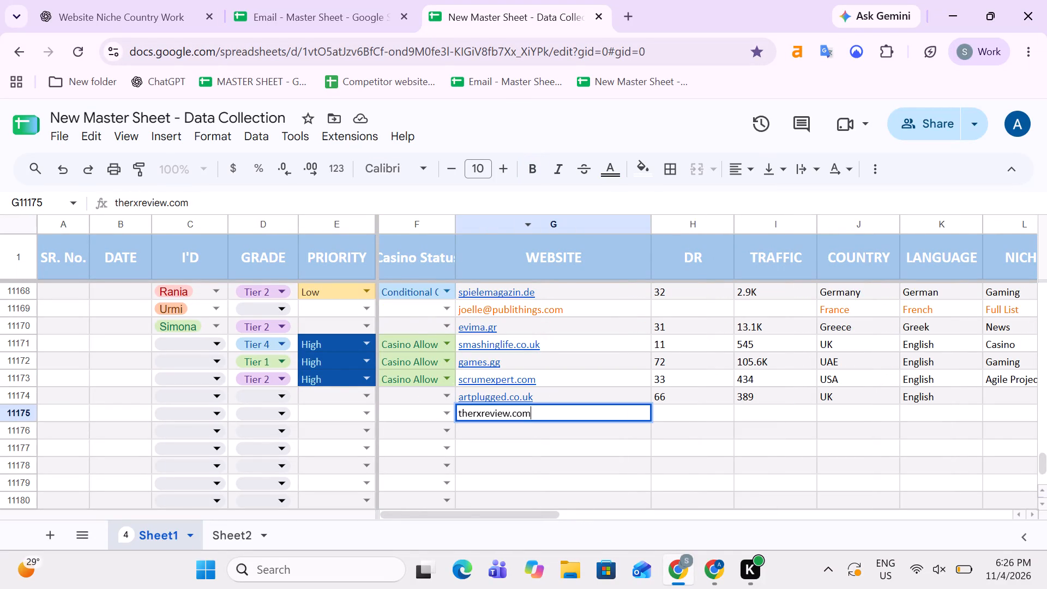
pyautogui.press('Tab')
pyautogui.press('Left')
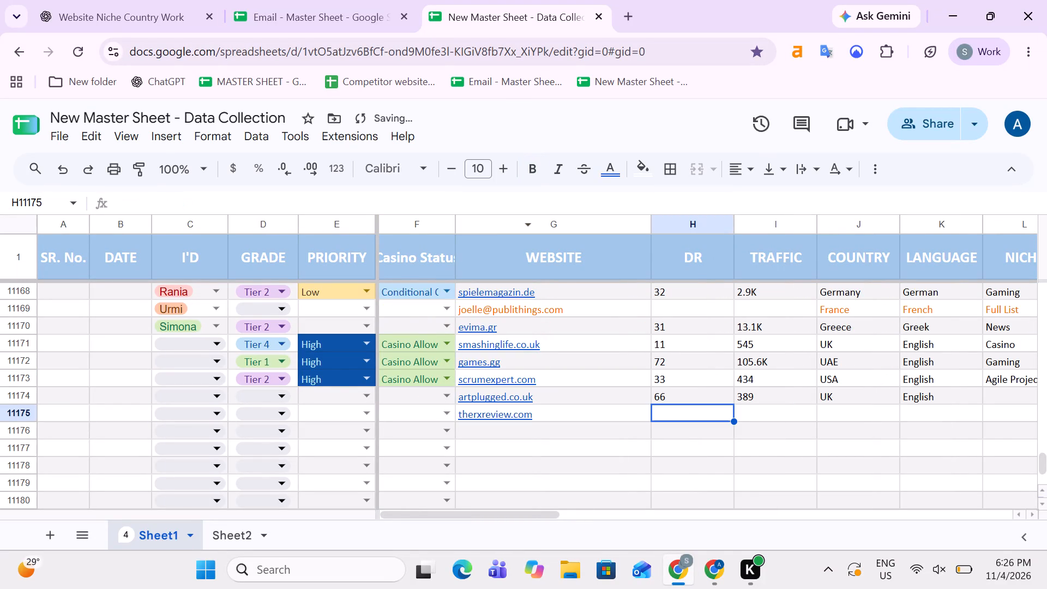
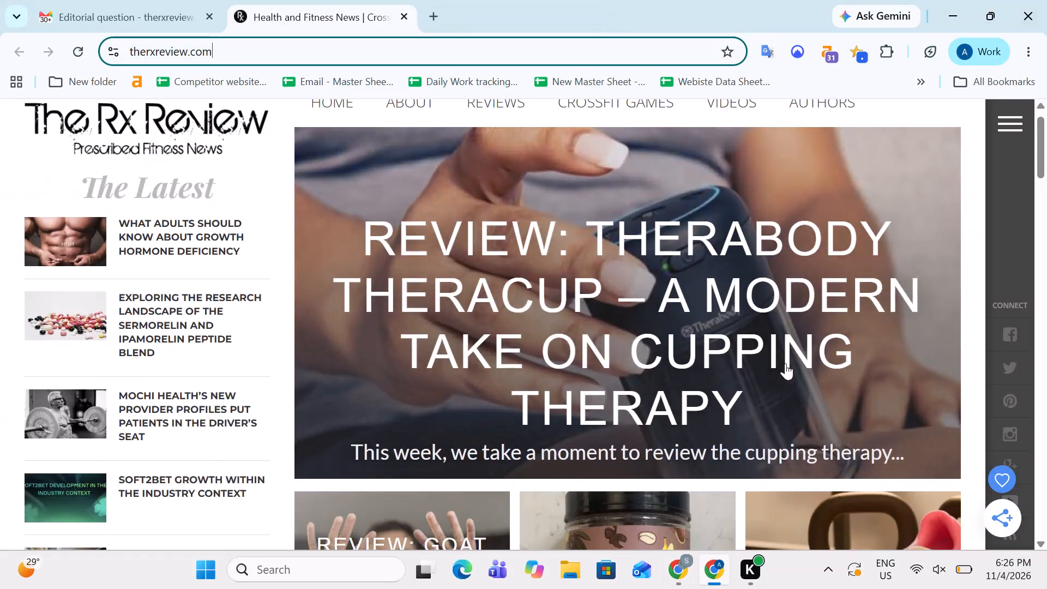
# Check therxreview.com's domain metrics in Ahrefs and enter DR 31 and TRAFFIC 18 in its row of the New Master Sheet.
pyautogui.scroll(10, 775, 372)
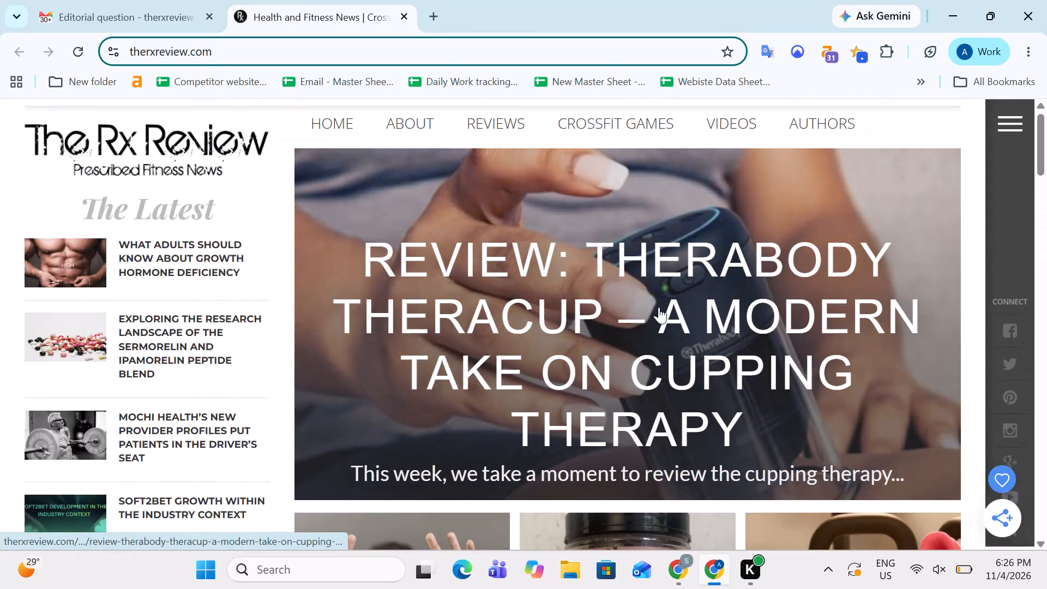
pyautogui.click(834, 57)
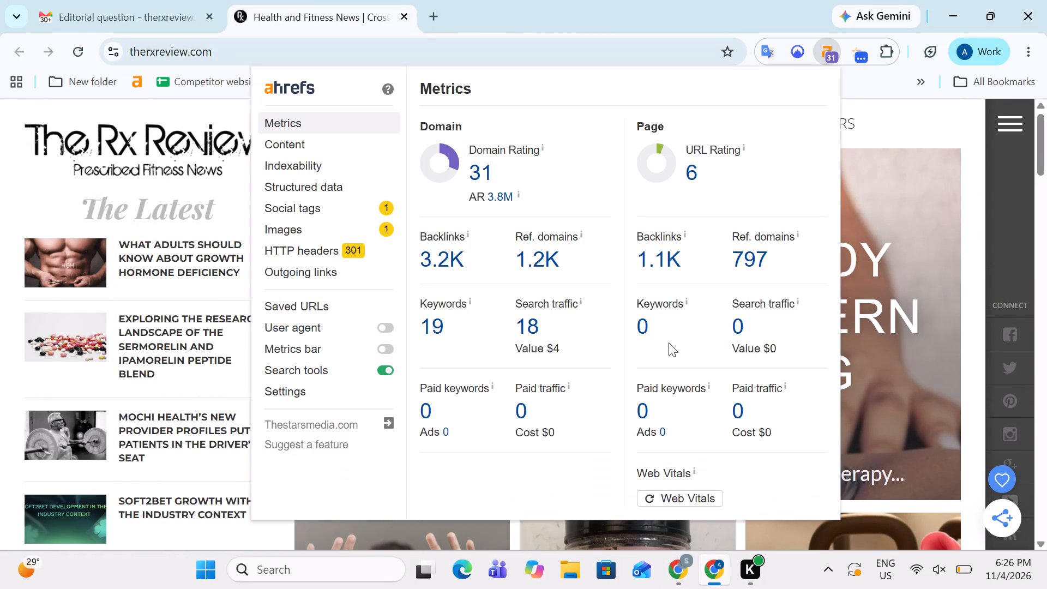
pyautogui.hotkey('alt', 'Tab')
pyautogui.write('31')
pyautogui.press('Right')
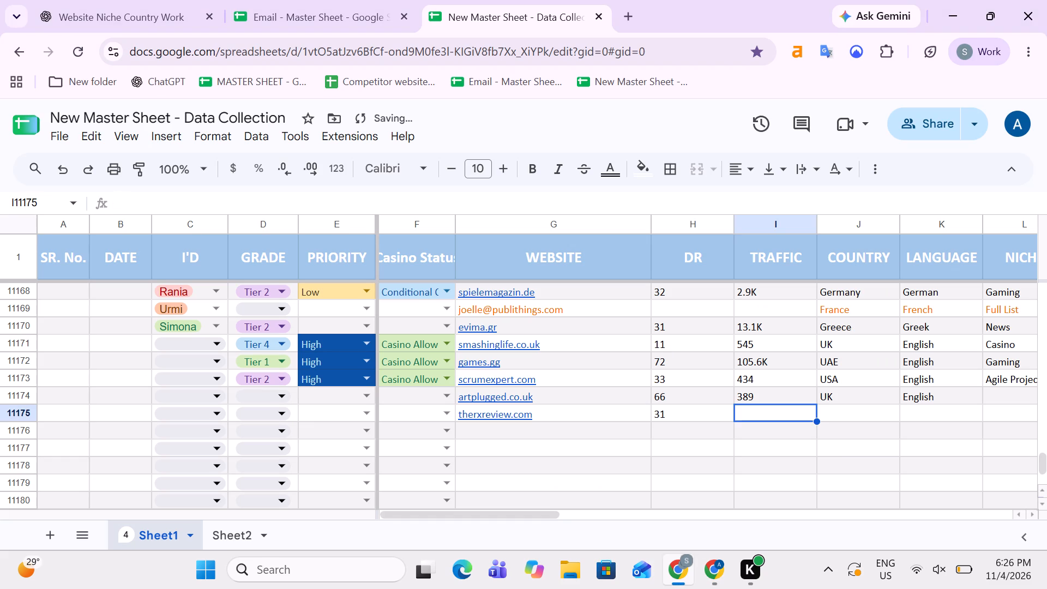
pyautogui.write('18')
pyautogui.press('Right')
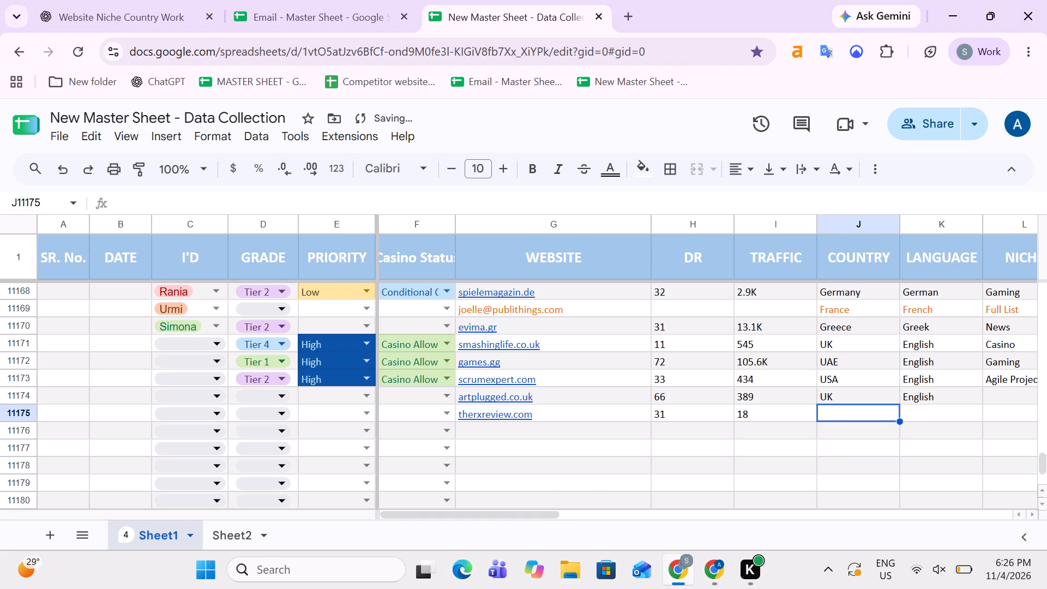
# Enter USA as the COUNTRY and English as the LANGUAGE in the therxreview.com row.
pyautogui.write('US')
pyautogui.press('Right')
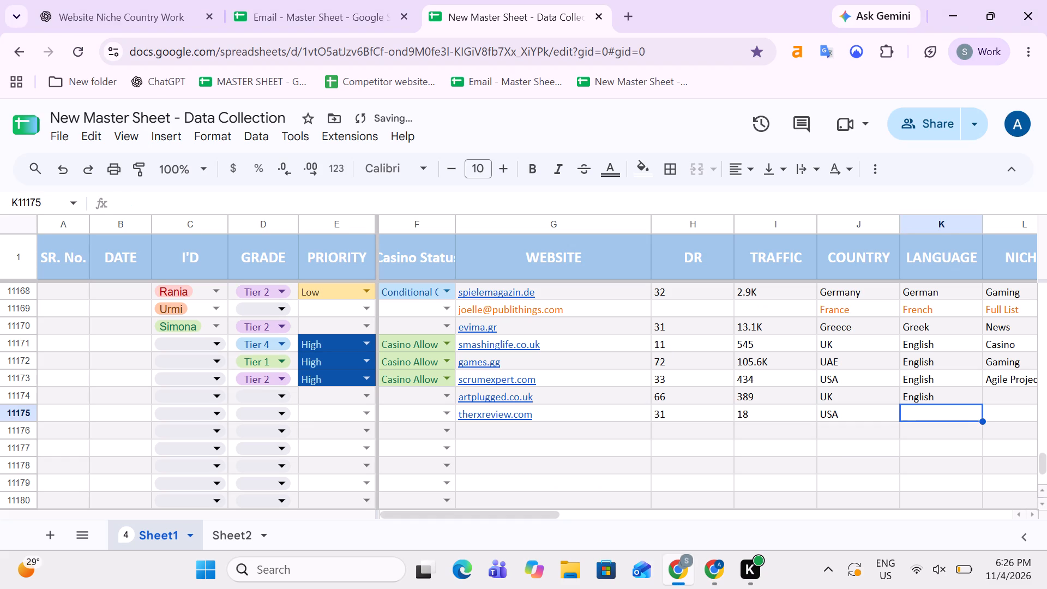
pyautogui.hotkey('shift', 'e')
pyautogui.press('Right')
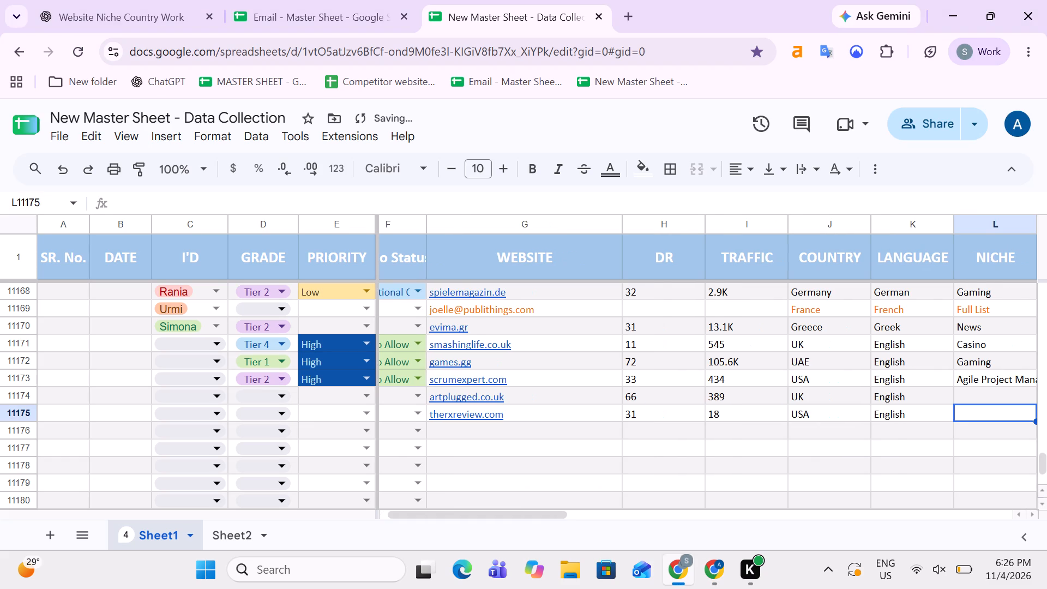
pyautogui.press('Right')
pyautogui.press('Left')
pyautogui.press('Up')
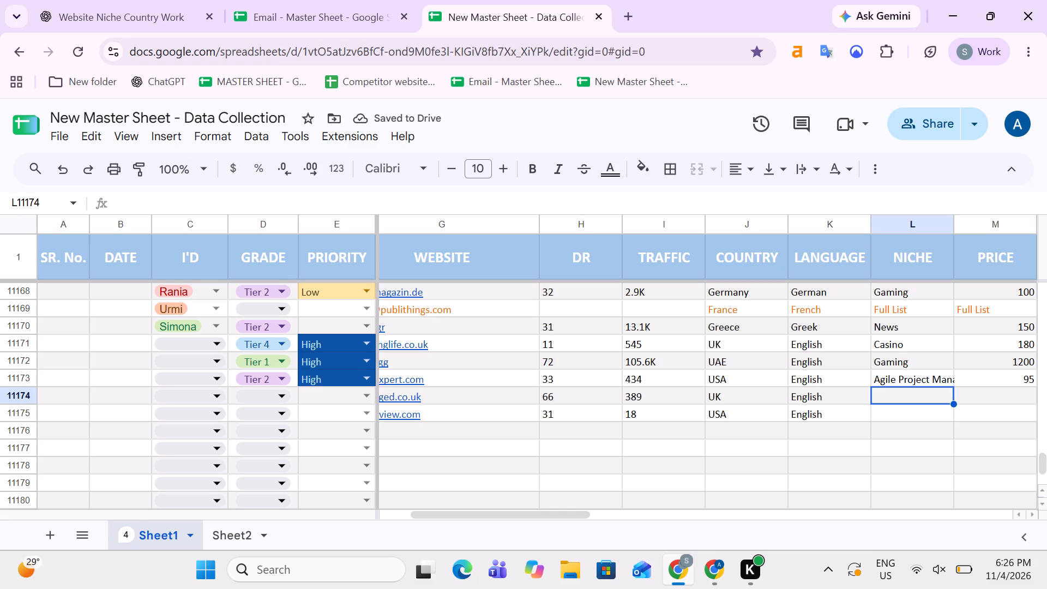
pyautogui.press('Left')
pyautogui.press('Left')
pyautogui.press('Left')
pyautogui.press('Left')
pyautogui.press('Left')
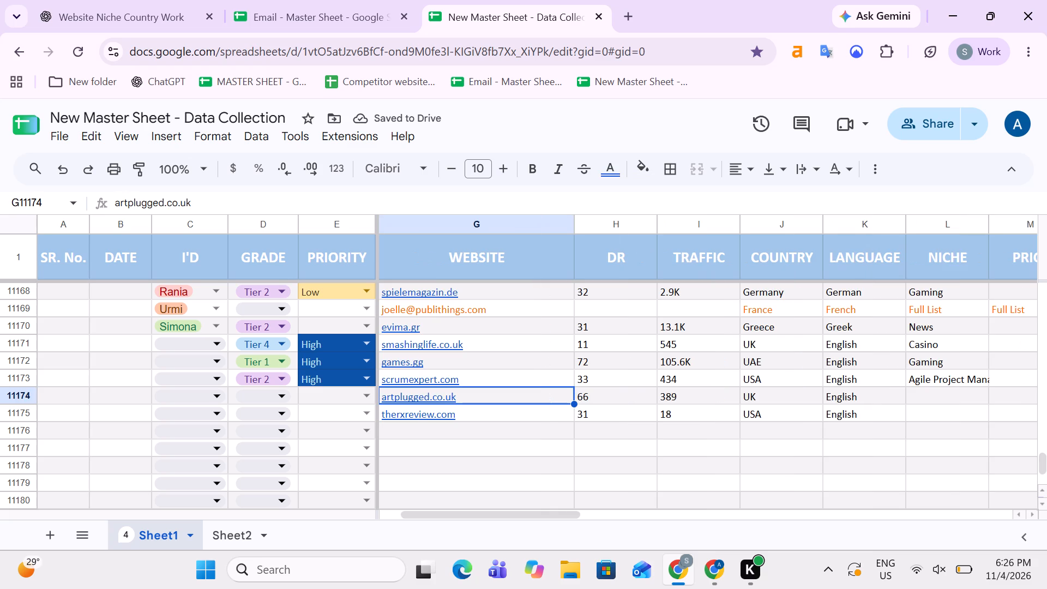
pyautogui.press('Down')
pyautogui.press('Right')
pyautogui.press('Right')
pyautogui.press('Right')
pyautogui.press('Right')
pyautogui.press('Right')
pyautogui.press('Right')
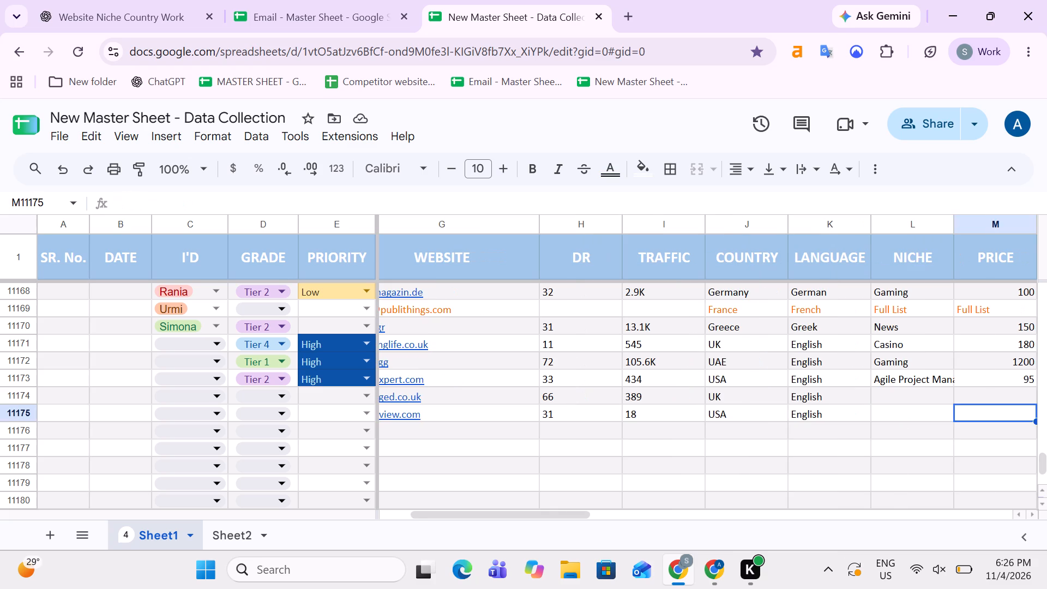
# Select the empty NICHE cell for therxreview.com and check the site's category and casino acceptance in the browser's site-info extension.
pyautogui.press('Left')
pyautogui.hotkey('alt', 'Tab')
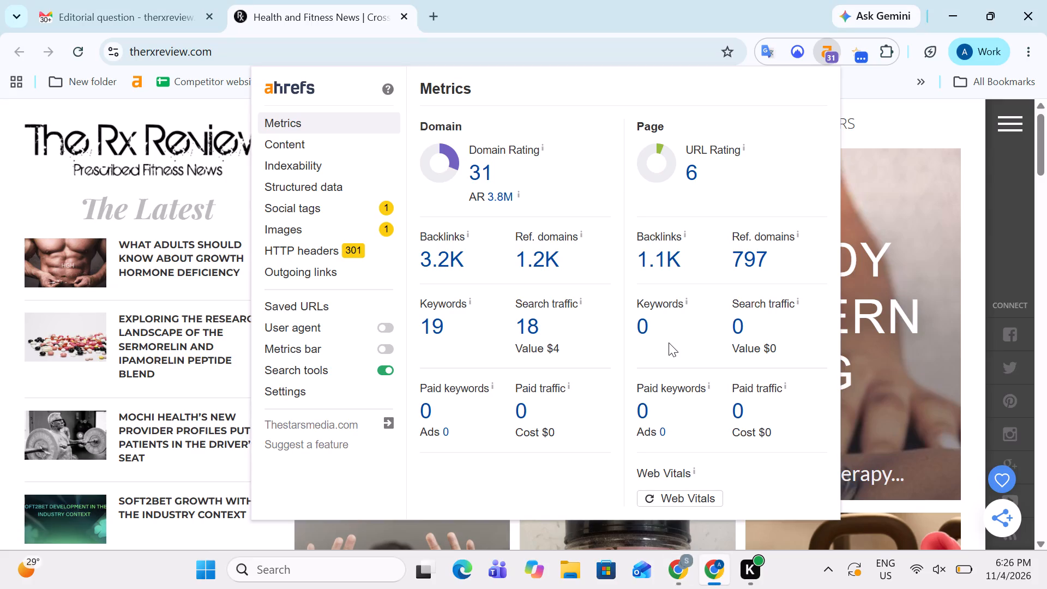
pyautogui.click(871, 45)
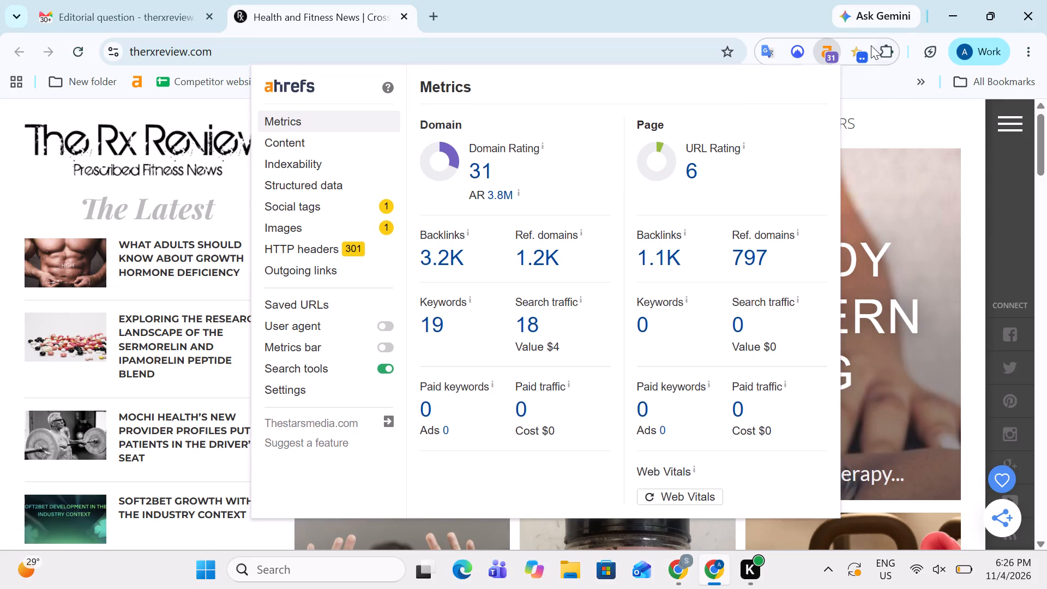
pyautogui.click(866, 51)
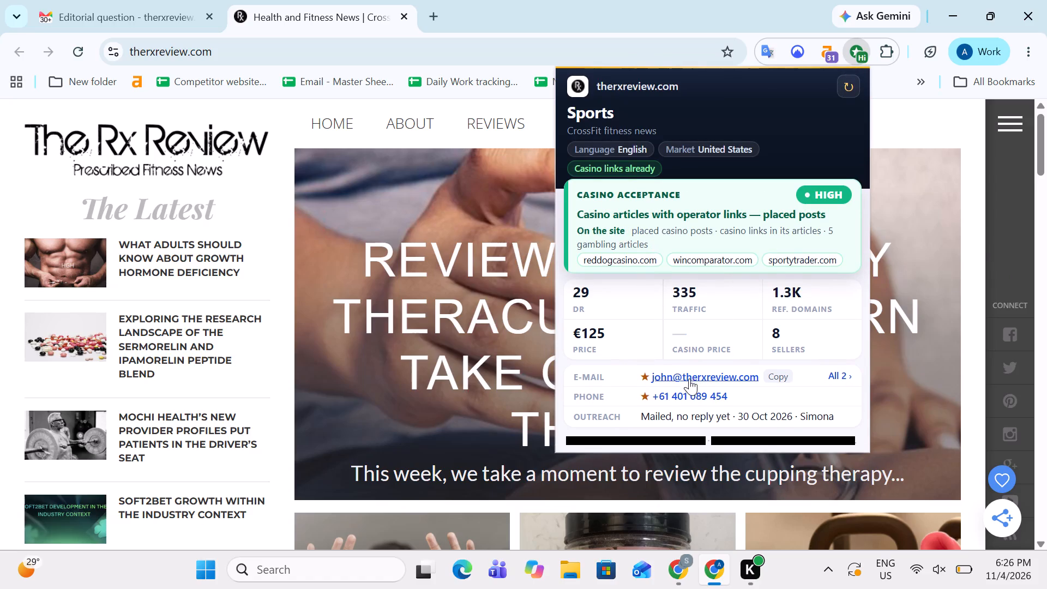
pyautogui.scroll(-1, 705, 364)
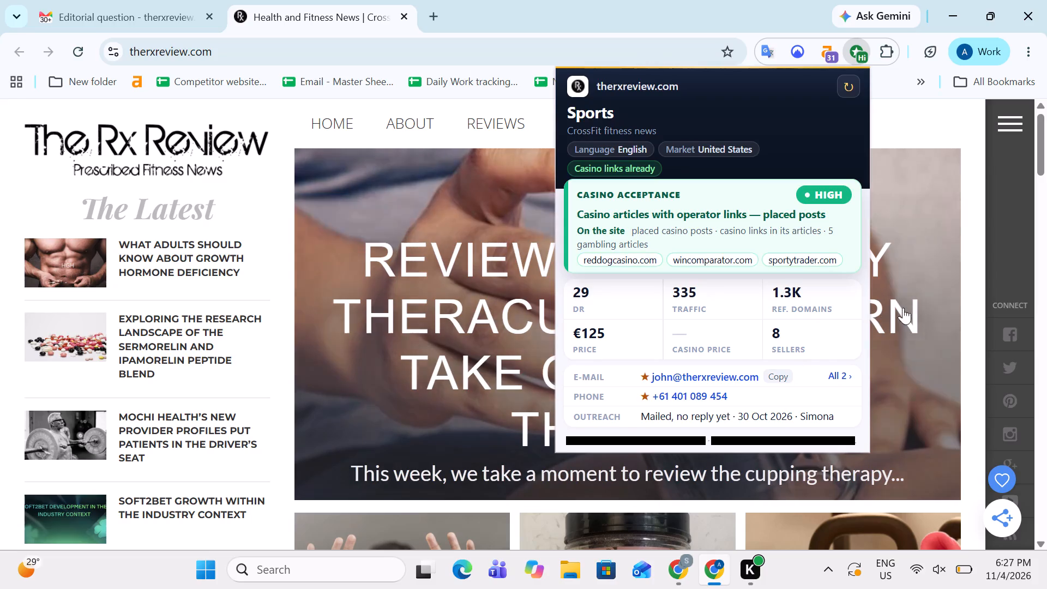
# Review therxreview.com's Ahrefs metrics and look over its homepage content, and close the site.
pyautogui.click(0, 149)
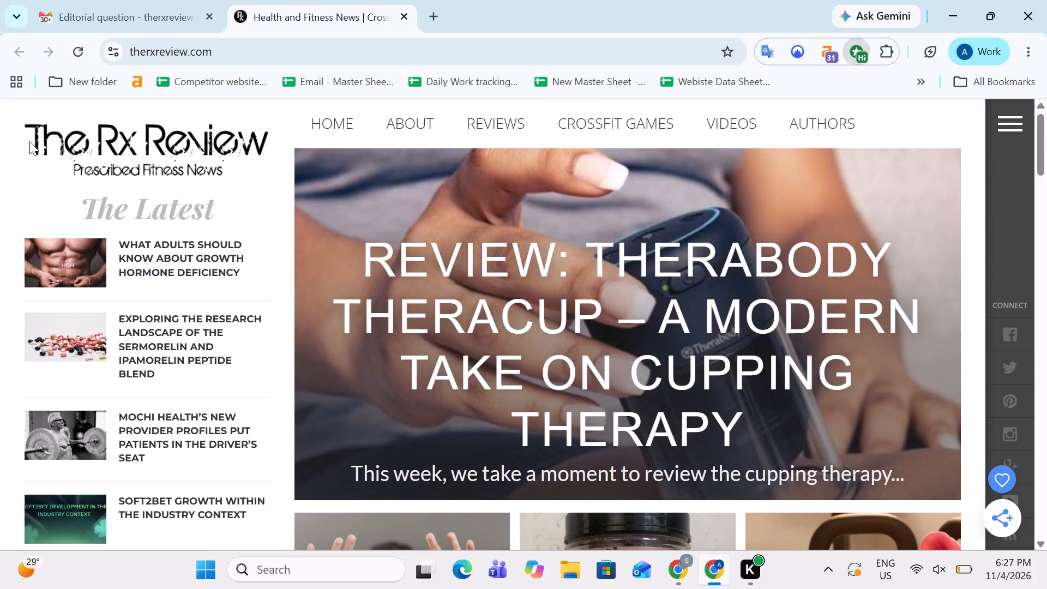
pyautogui.click(833, 49)
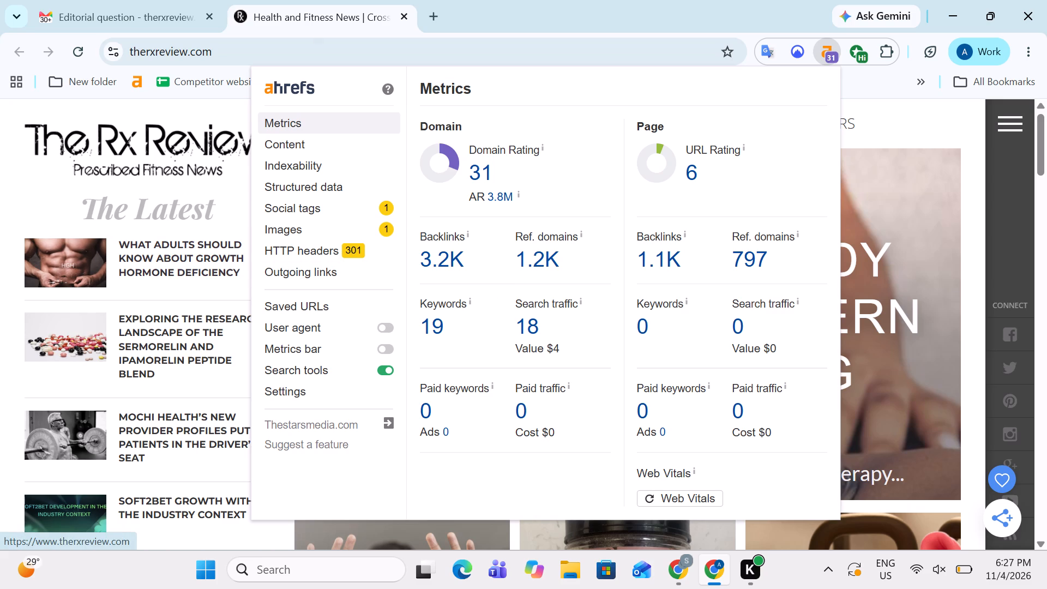
pyautogui.click(0, 184)
pyautogui.scroll(8, 807, 211)
pyautogui.scroll(-6, 945, 315)
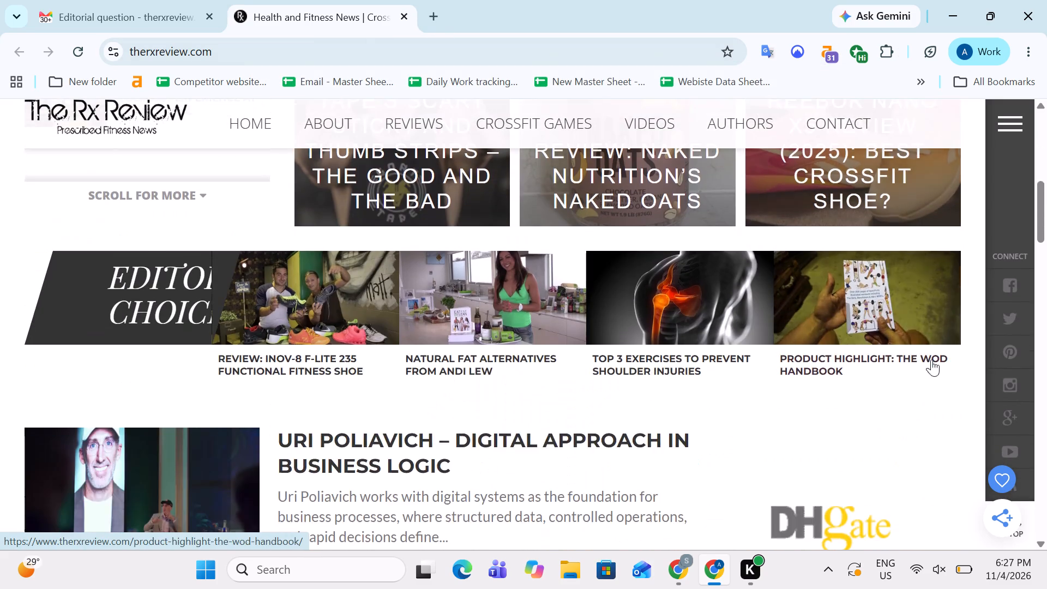
pyautogui.scroll(-3, 924, 362)
pyautogui.scroll(13, 1002, 370)
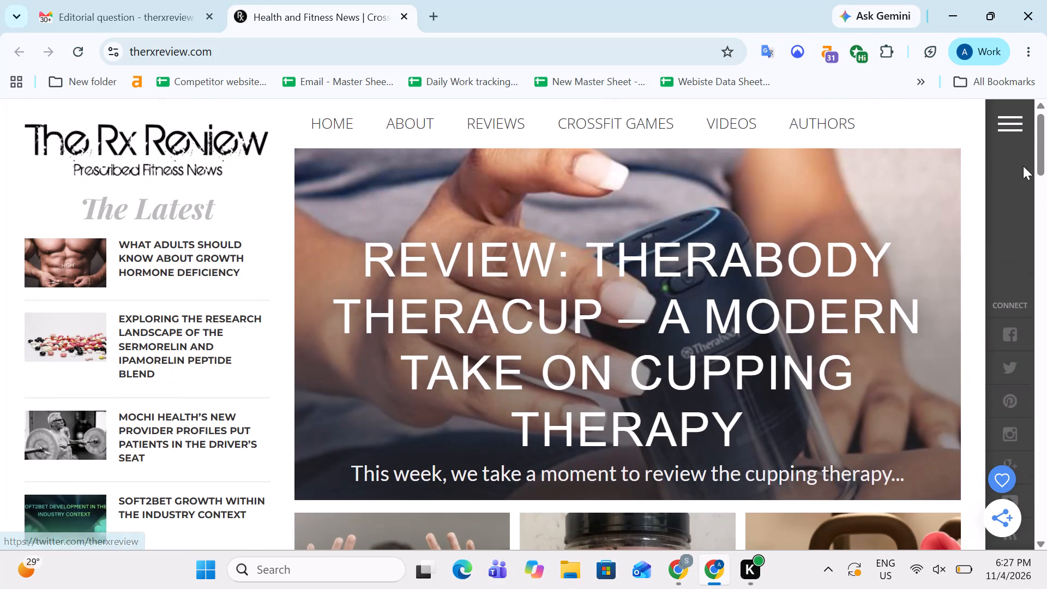
pyautogui.scroll(3, 1022, 166)
pyautogui.scroll(-12, 580, 281)
pyautogui.scroll(6, 596, 365)
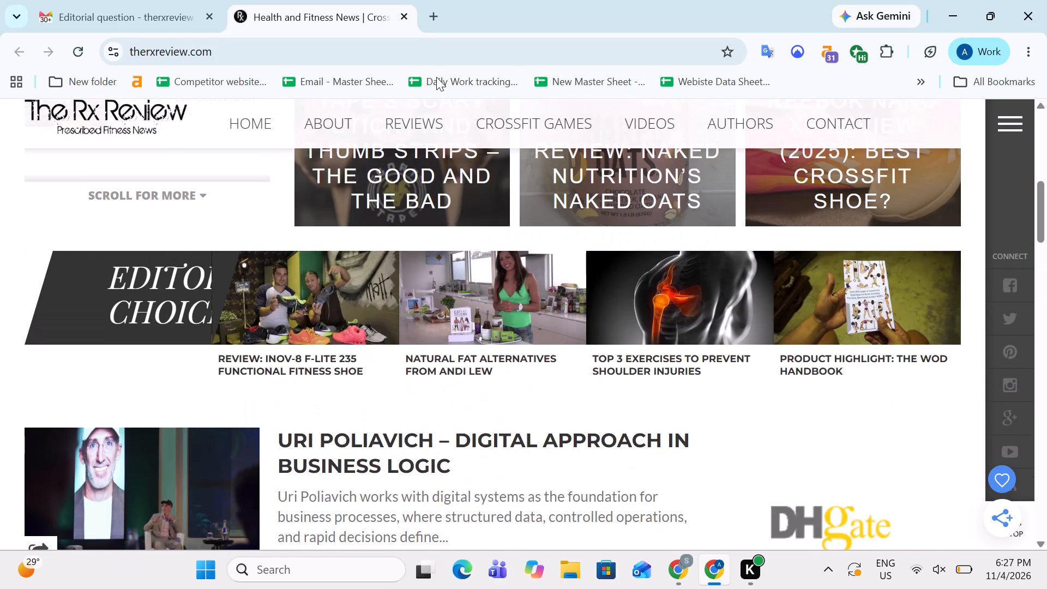
pyautogui.click(402, 17)
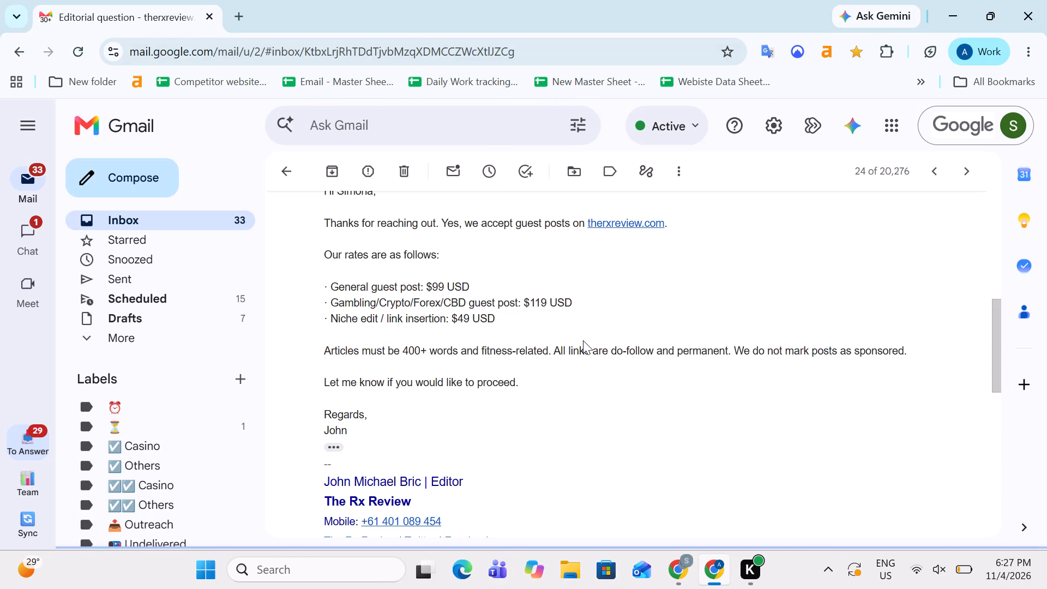
# Enter 99 as the PRICE and 119 as the CASINO PRICE in the therxreview.com row of the New Master Sheet.
pyautogui.hotkey('alt', 'Tab')
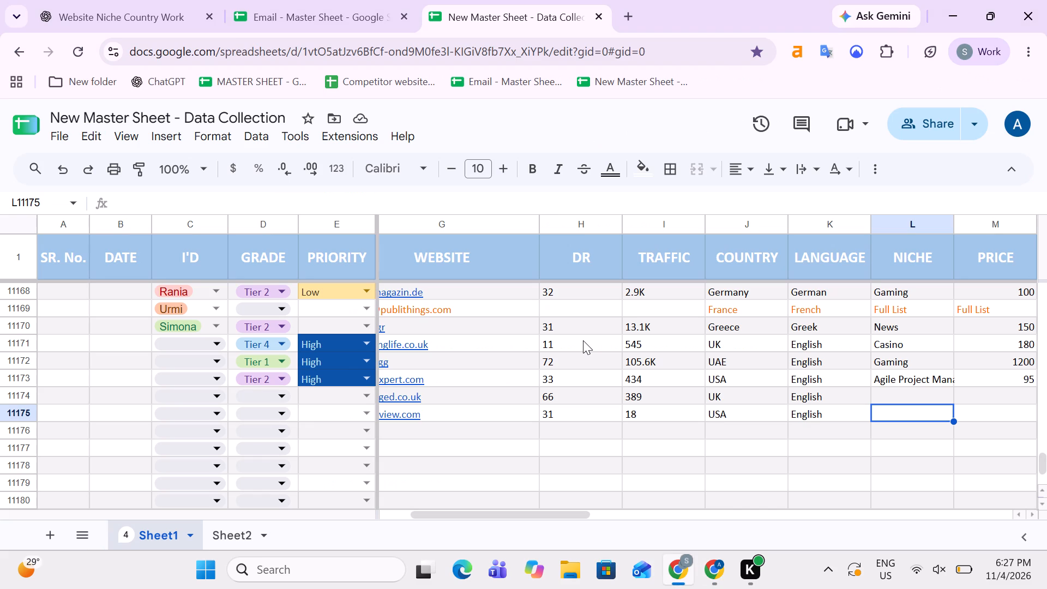
pyautogui.press('Right')
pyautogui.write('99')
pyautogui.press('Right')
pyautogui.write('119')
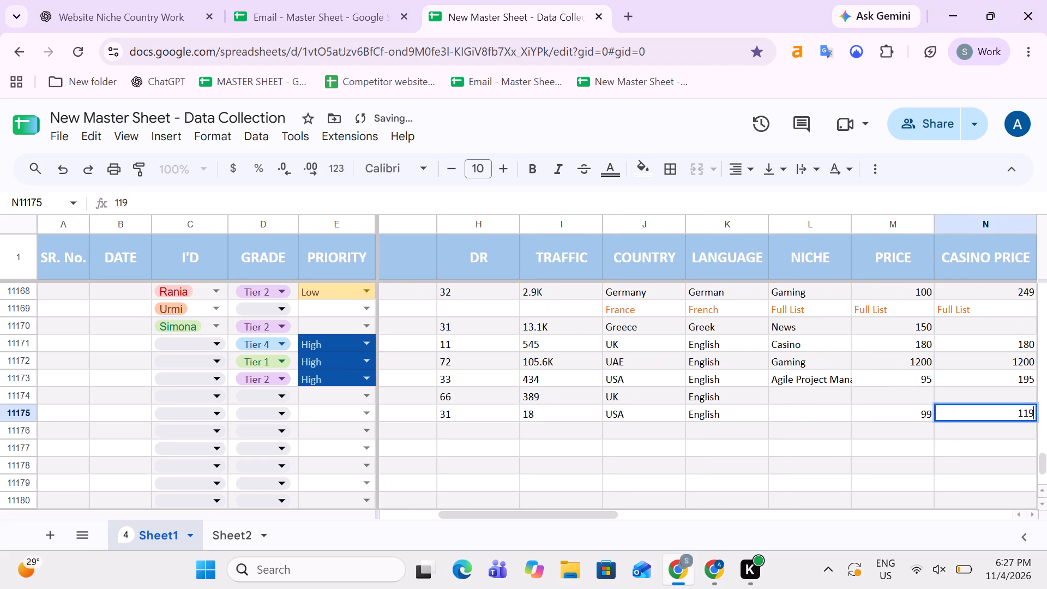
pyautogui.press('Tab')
# Recheck the posting terms in the publisher's email and set the therxreview.com row's WEBSITE TYPE to Not Verified.
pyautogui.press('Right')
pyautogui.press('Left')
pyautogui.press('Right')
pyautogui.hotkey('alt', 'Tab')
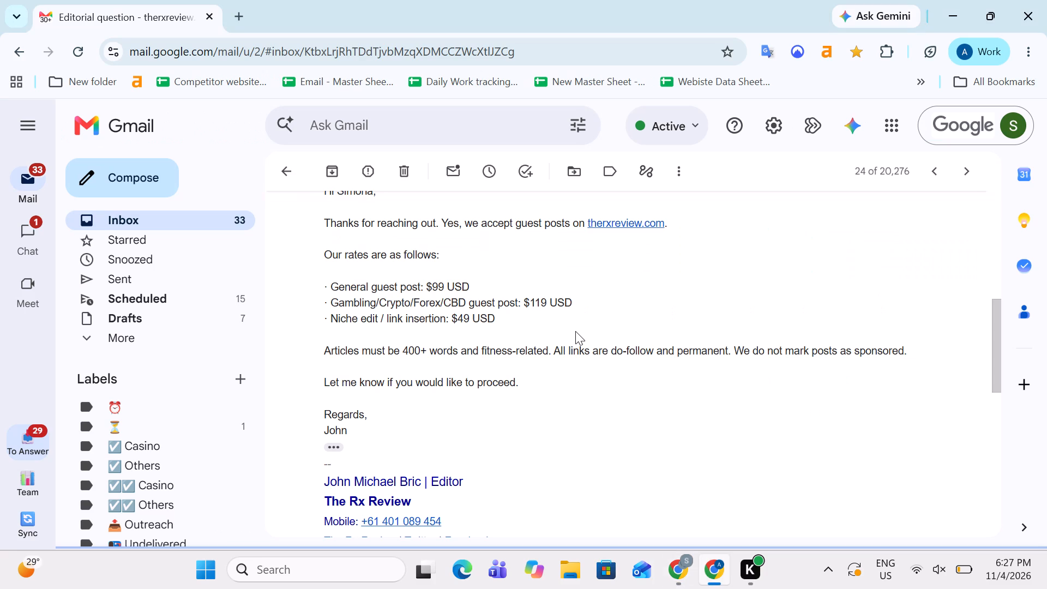
pyautogui.scroll(-1, 557, 344)
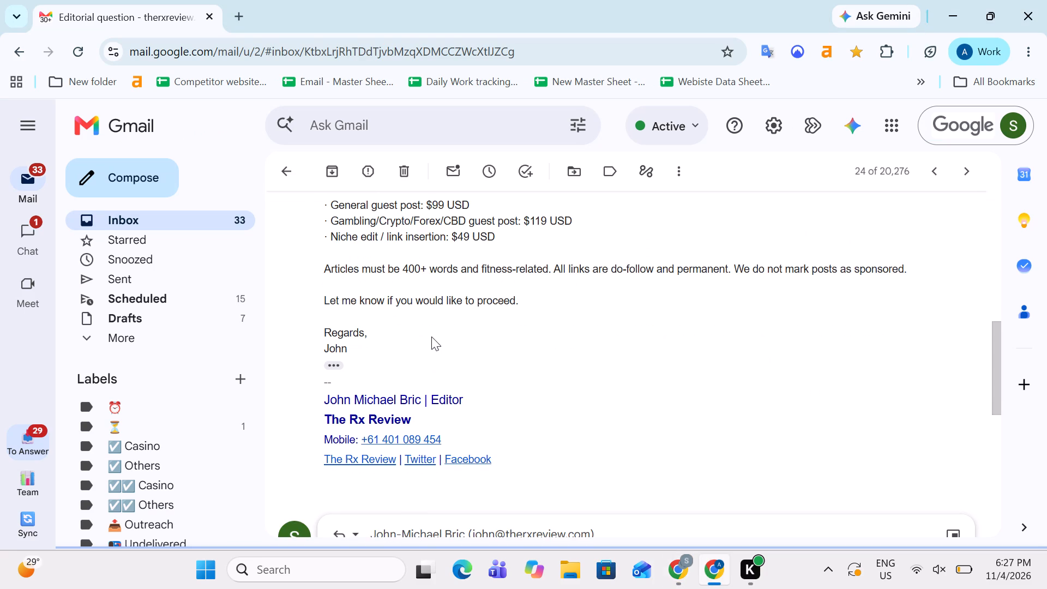
pyautogui.scroll(-1, 431, 335)
pyautogui.scroll(2, 434, 336)
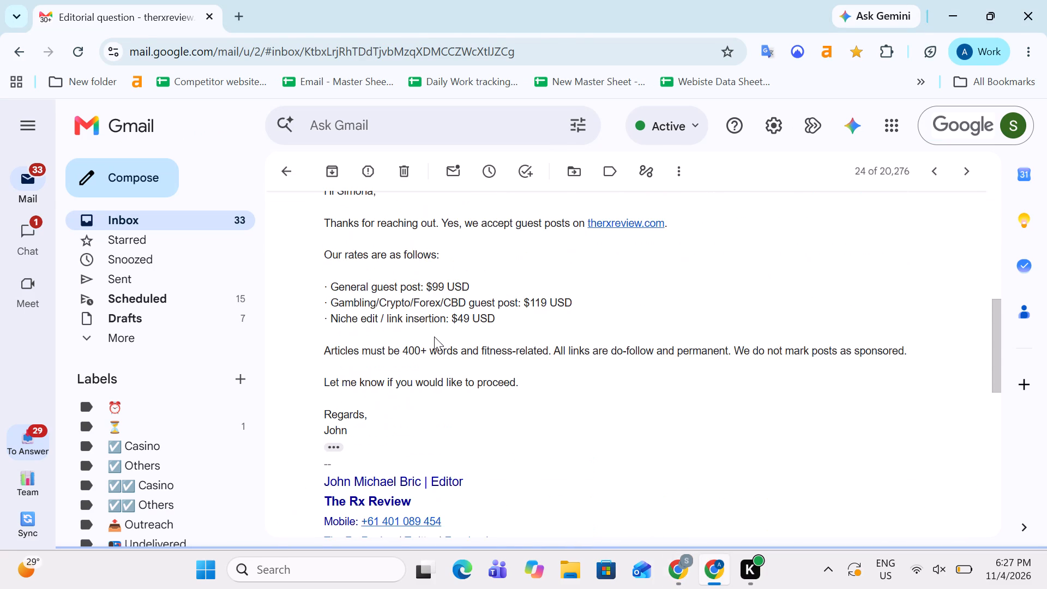
pyautogui.hotkey('alt', 'Tab')
pyautogui.press('Right')
pyautogui.press('Left')
pyautogui.press('Right')
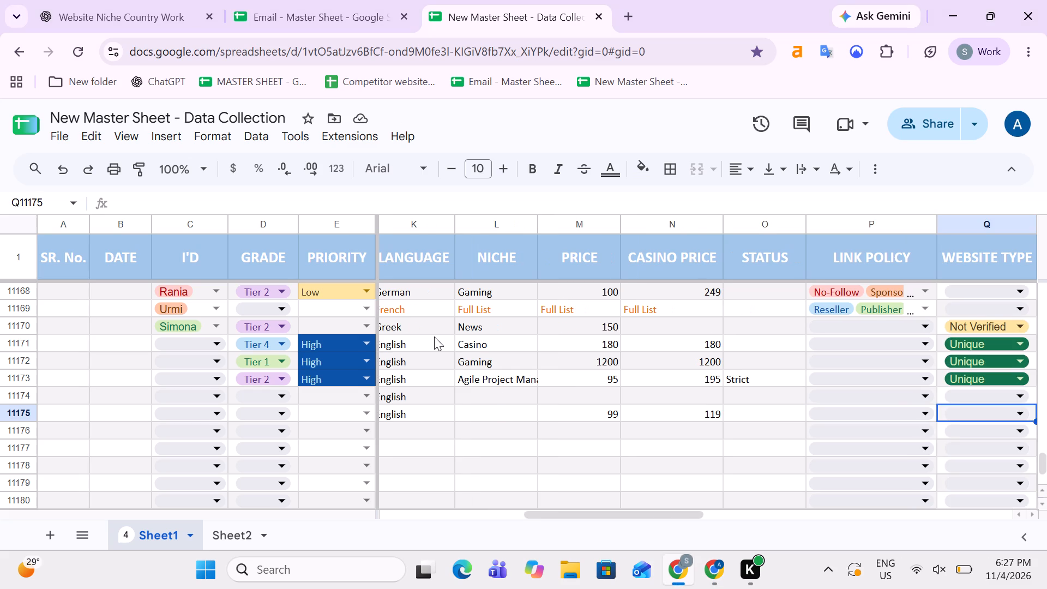
pyautogui.press('Left')
pyautogui.press('Right')
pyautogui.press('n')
pyautogui.press('Up')
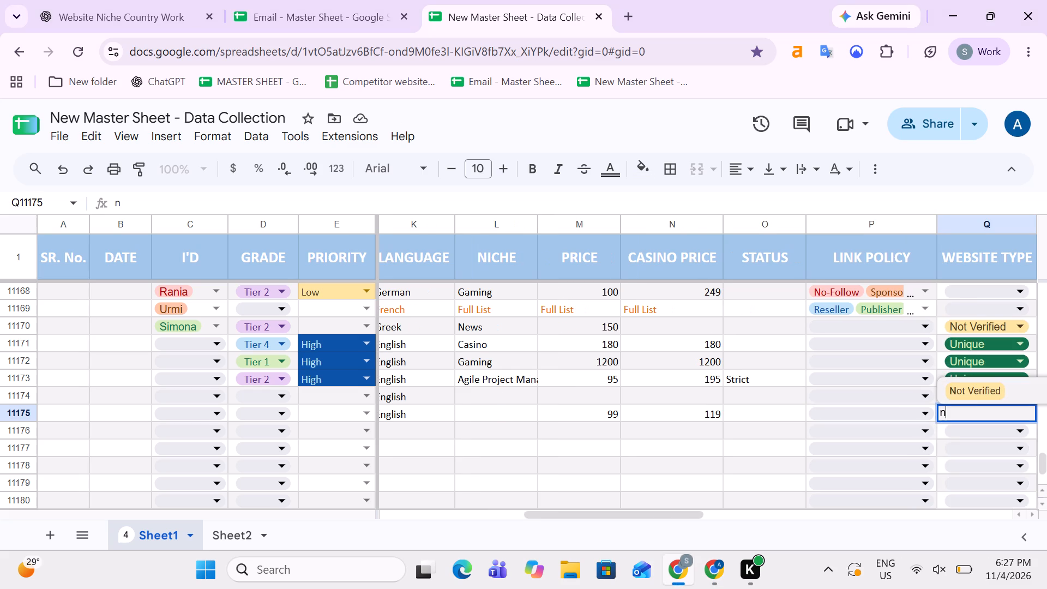
pyautogui.press('Return')
pyautogui.press('Up')
pyautogui.press('Right')
pyautogui.hotkey('alt', 'Tab')
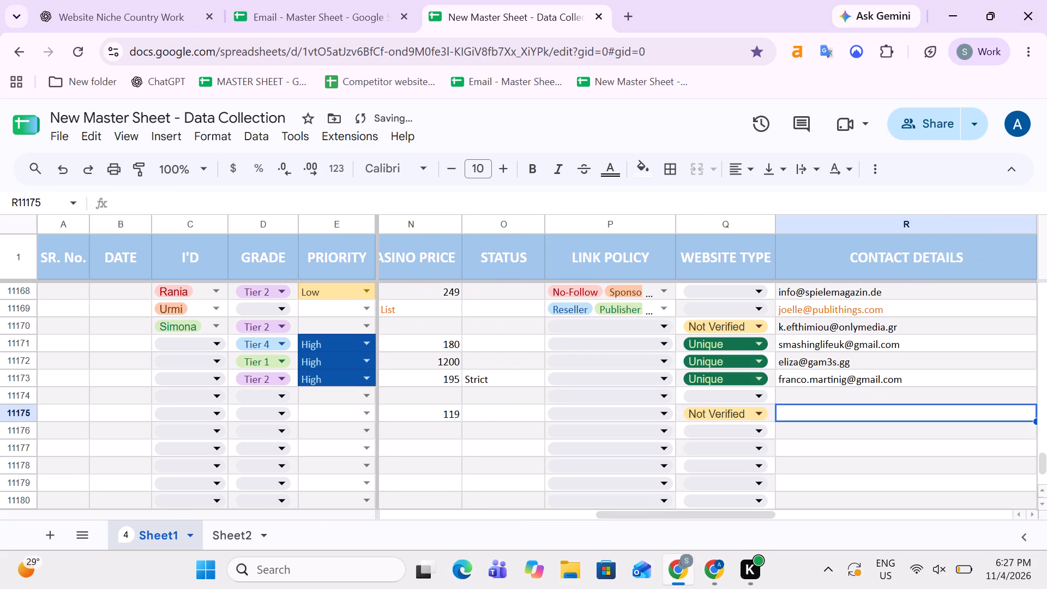
pyautogui.scroll(1, 547, 298)
pyautogui.scroll(1, 404, 295)
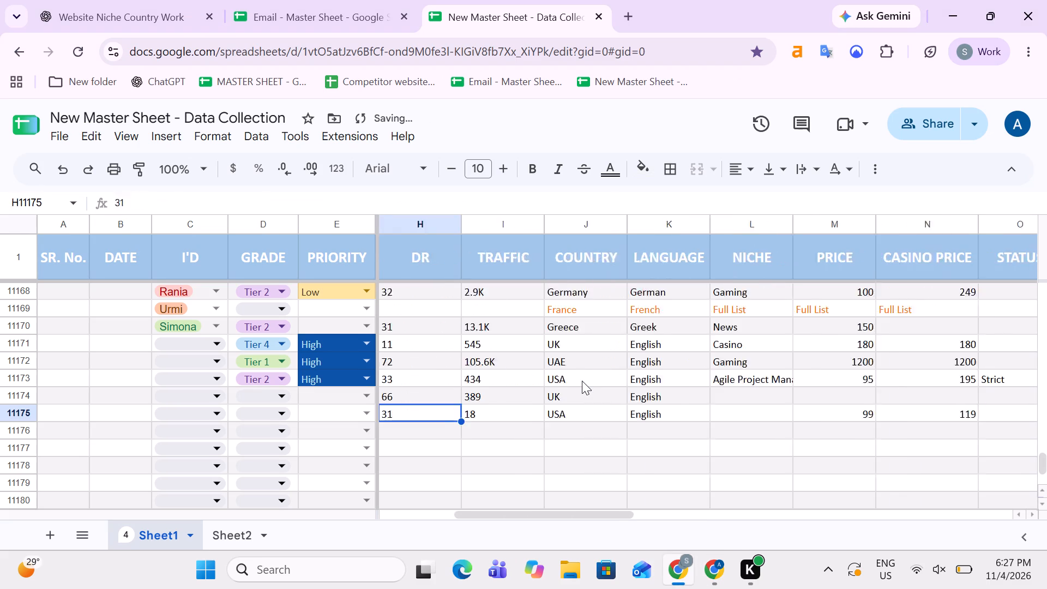
pyautogui.press('Right')
pyautogui.press('Right')
pyautogui.press('Right')
pyautogui.press('Right')
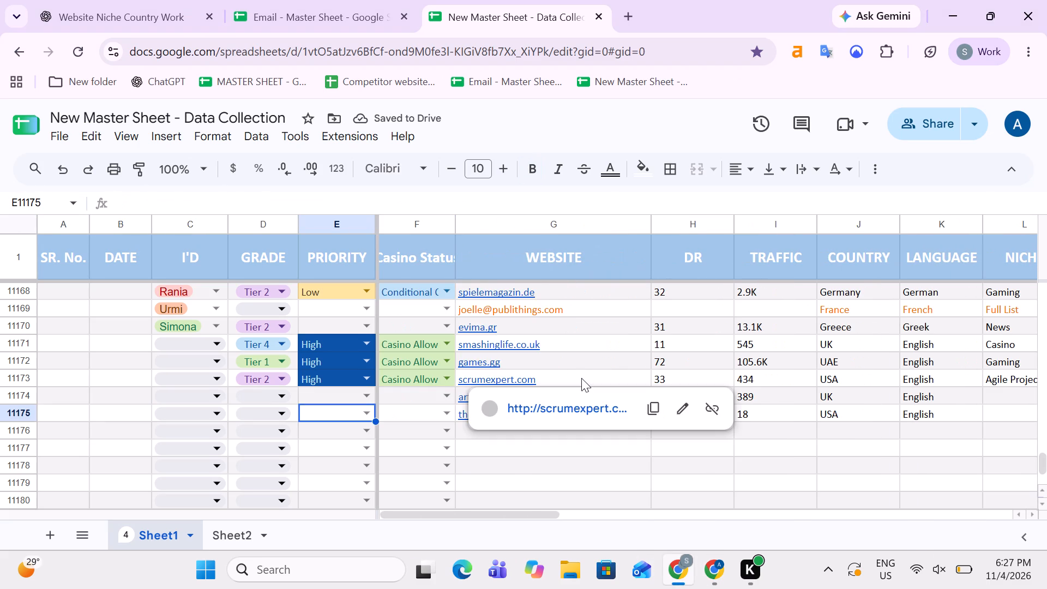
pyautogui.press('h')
pyautogui.press('Down')
pyautogui.press('Return')
pyautogui.press('Up')
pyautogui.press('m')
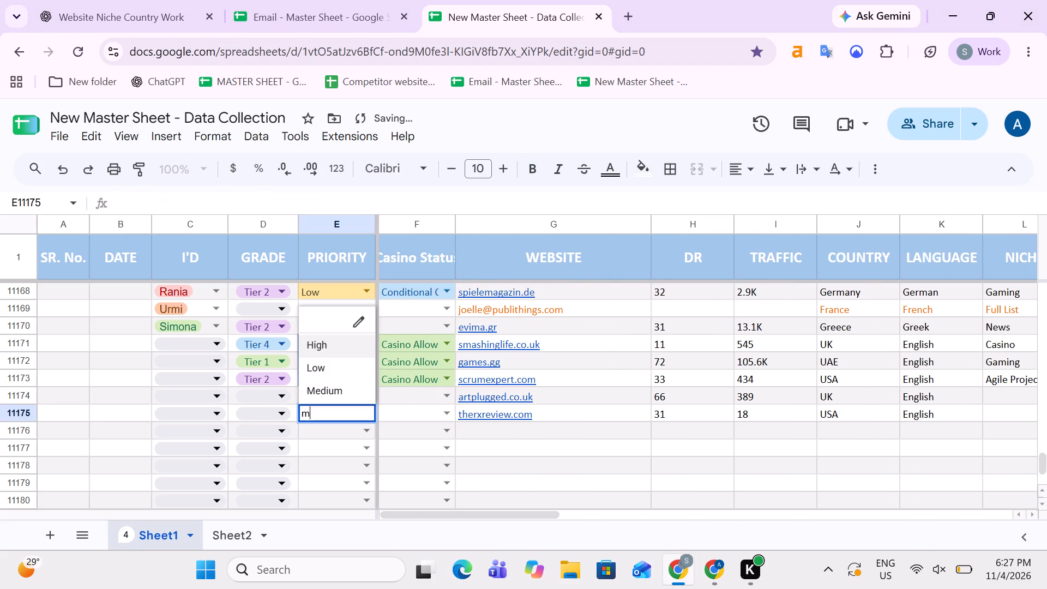
pyautogui.press('Down')
pyautogui.press('Return')
pyautogui.press('Up')
# Set the GRADE of the therxreview.com row to Tier 4 and select its empty Casino Status cell.
pyautogui.press('Left')
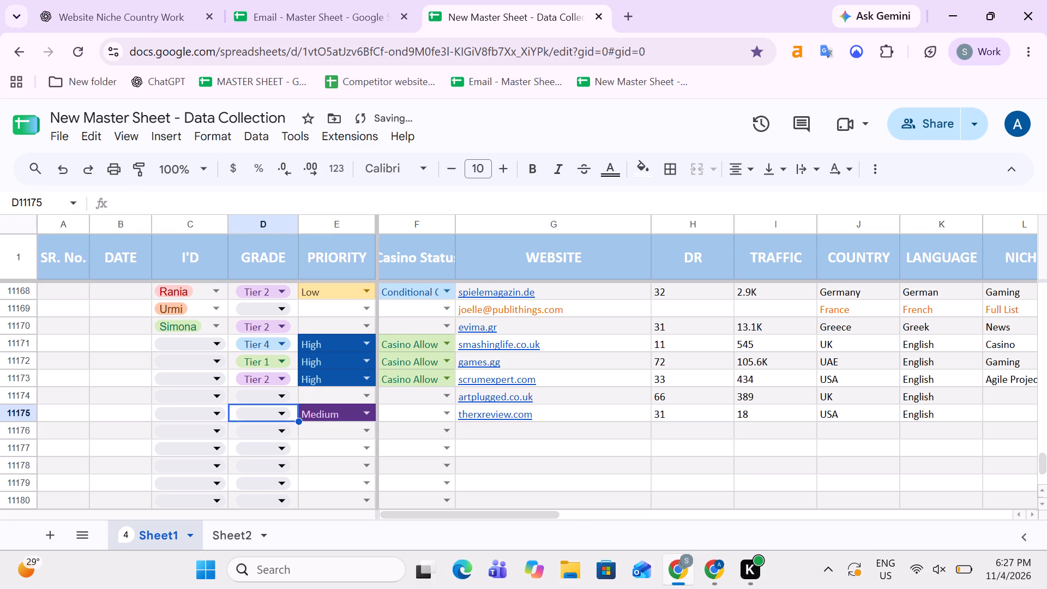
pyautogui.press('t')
pyautogui.press('Up')
pyautogui.press('Return')
pyautogui.press('Up')
pyautogui.press('Right')
pyautogui.press('Right')
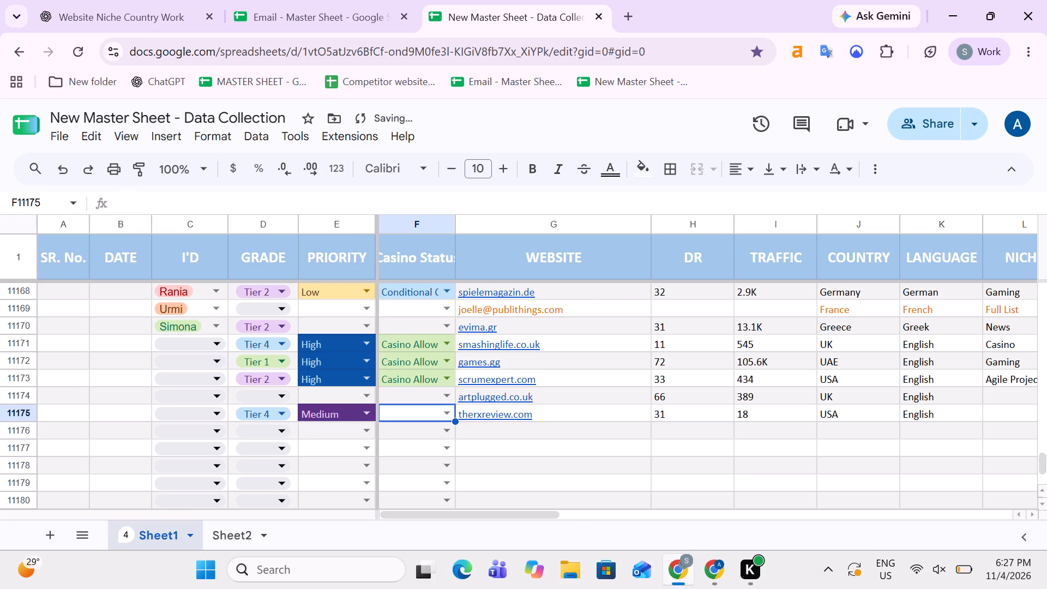
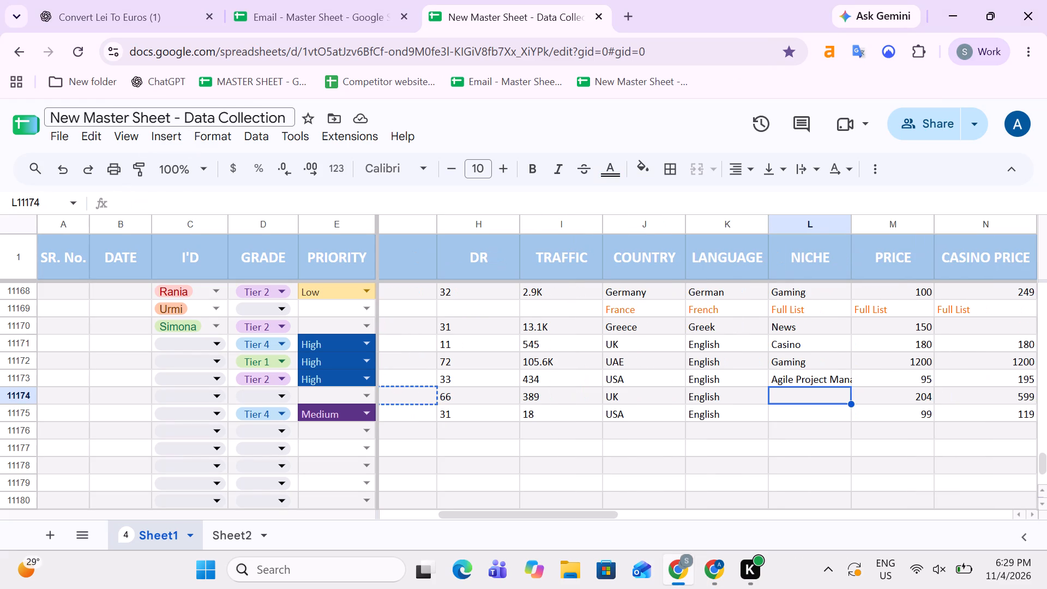
# Enter Cultural as the NICHE for artplugged.co.uk.
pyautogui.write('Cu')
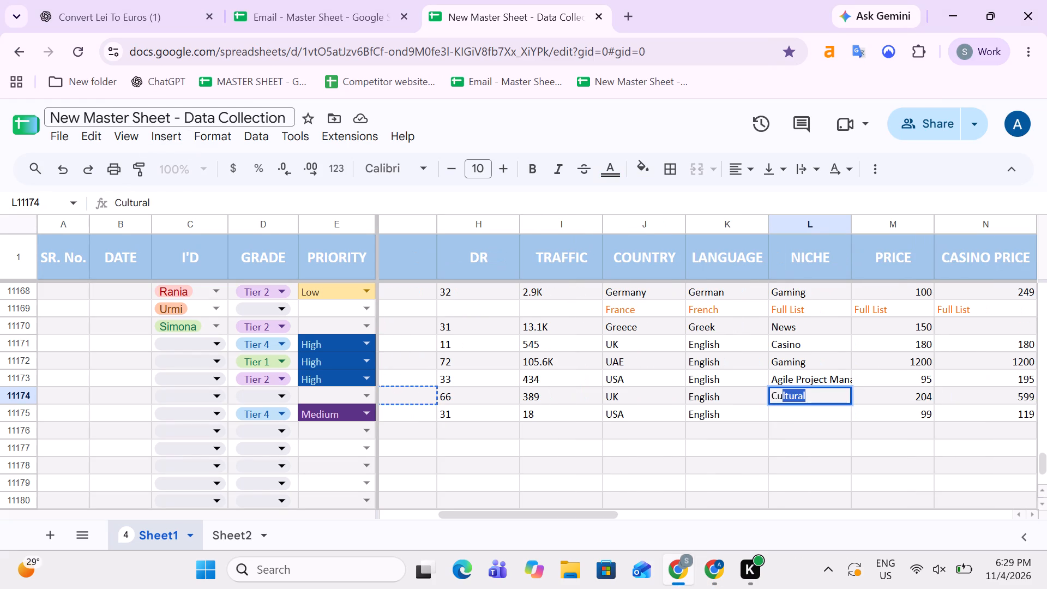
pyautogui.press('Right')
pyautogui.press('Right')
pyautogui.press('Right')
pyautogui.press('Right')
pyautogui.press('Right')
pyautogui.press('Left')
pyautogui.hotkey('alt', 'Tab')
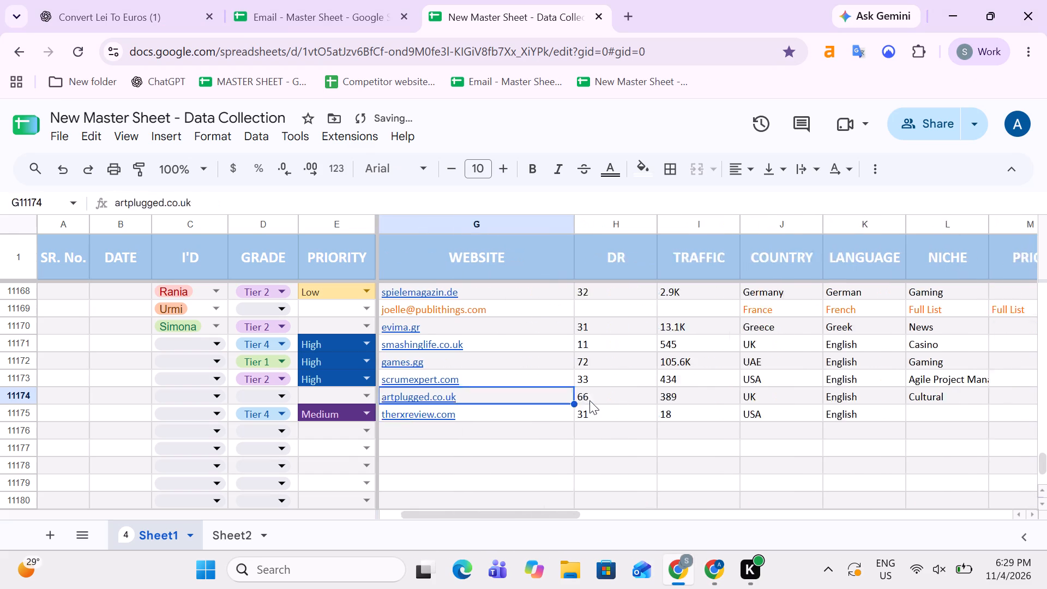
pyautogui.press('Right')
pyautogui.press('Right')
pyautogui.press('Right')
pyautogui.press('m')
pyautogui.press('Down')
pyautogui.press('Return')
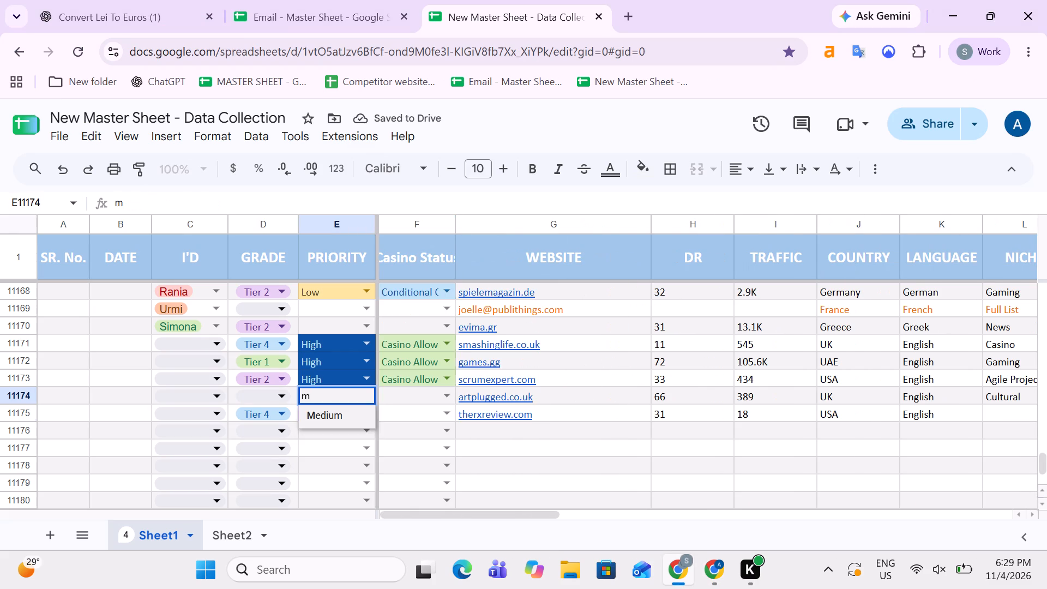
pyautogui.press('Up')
# Set the GRADE of artplugged.co.uk to Tier 3.
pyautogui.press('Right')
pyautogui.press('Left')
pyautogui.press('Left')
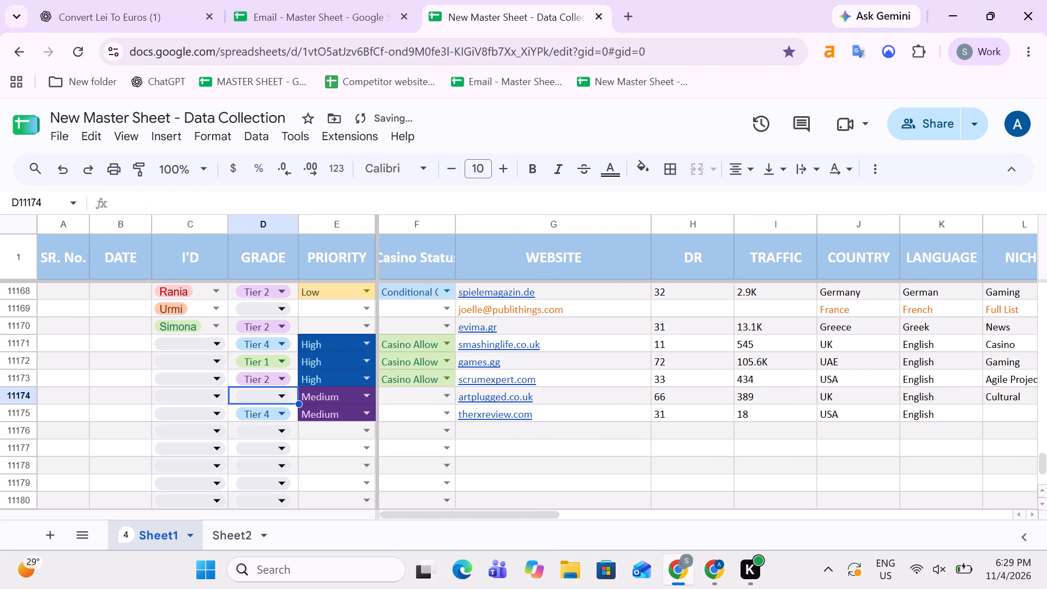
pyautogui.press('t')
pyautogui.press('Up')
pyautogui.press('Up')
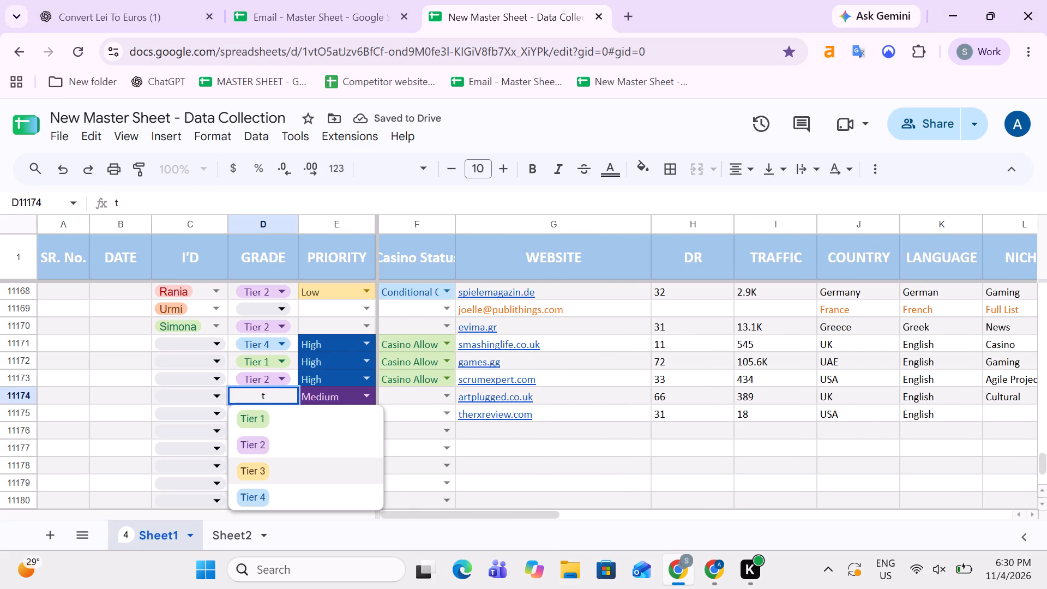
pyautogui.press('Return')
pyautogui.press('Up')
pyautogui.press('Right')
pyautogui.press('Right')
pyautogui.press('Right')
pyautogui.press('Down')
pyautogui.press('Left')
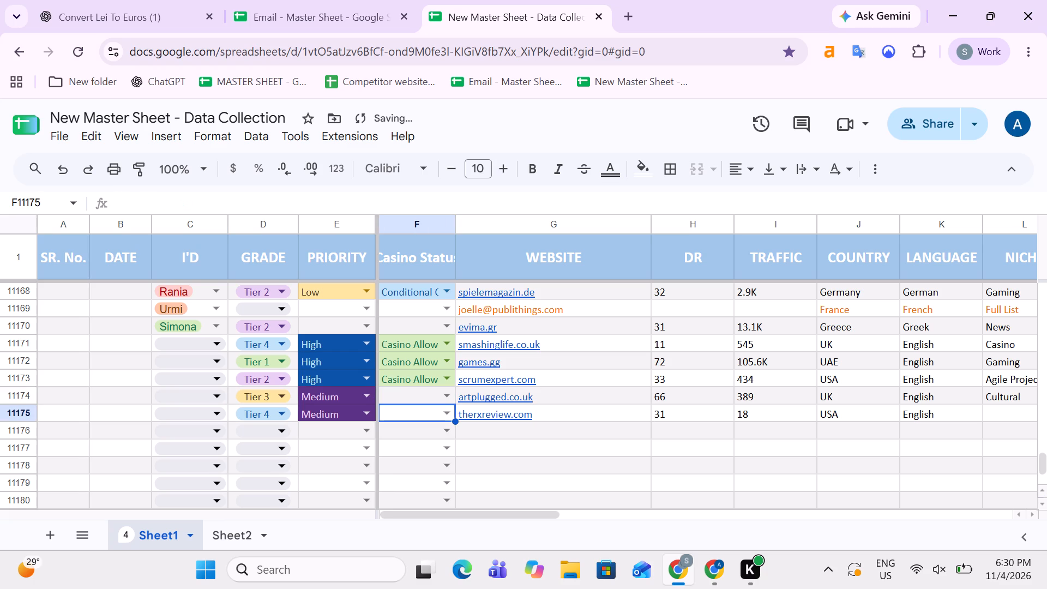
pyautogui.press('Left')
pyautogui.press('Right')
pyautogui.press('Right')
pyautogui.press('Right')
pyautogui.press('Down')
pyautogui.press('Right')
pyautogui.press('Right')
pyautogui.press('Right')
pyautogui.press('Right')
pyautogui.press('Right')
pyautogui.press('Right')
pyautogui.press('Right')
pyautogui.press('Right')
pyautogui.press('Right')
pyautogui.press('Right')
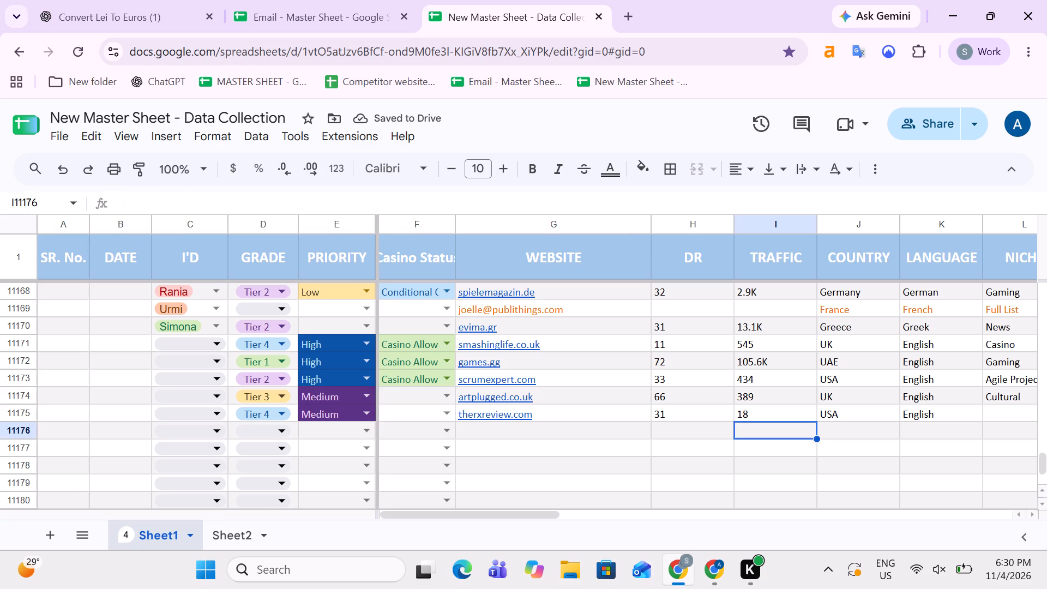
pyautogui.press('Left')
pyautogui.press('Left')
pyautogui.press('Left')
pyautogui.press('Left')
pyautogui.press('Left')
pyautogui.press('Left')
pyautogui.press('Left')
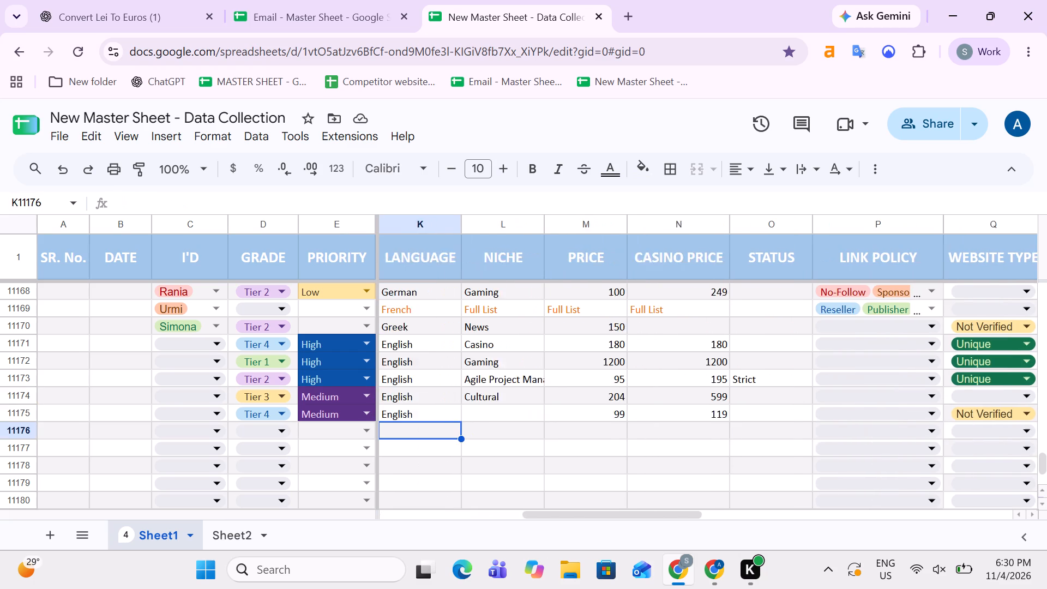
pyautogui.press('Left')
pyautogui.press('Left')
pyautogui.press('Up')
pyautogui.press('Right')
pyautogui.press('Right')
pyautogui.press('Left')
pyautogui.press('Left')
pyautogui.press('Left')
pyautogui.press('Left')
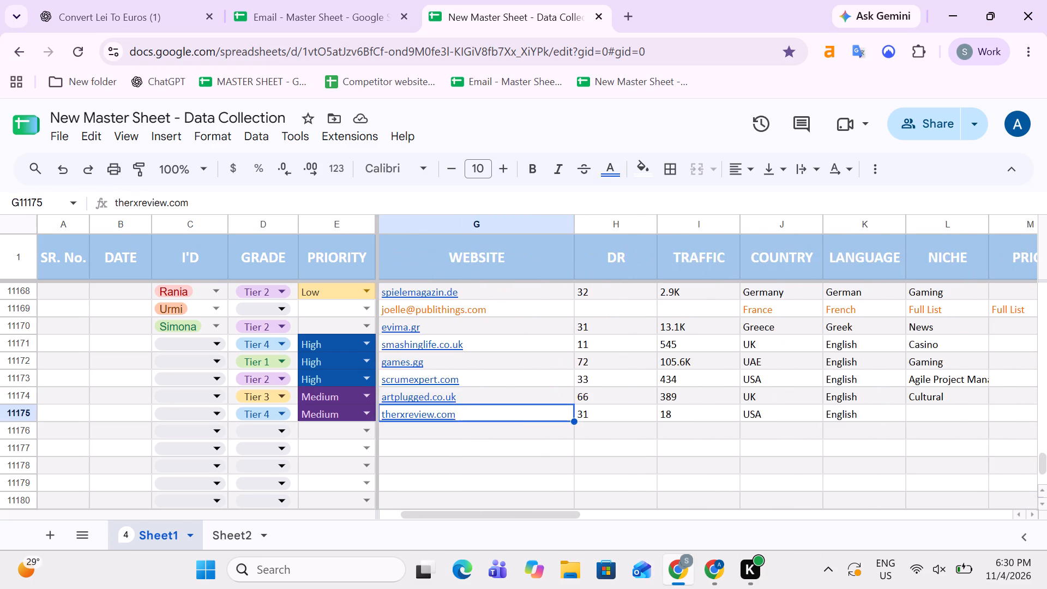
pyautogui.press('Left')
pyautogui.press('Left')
# Enter Health & Wellness as the NICHE for therxreview.com.
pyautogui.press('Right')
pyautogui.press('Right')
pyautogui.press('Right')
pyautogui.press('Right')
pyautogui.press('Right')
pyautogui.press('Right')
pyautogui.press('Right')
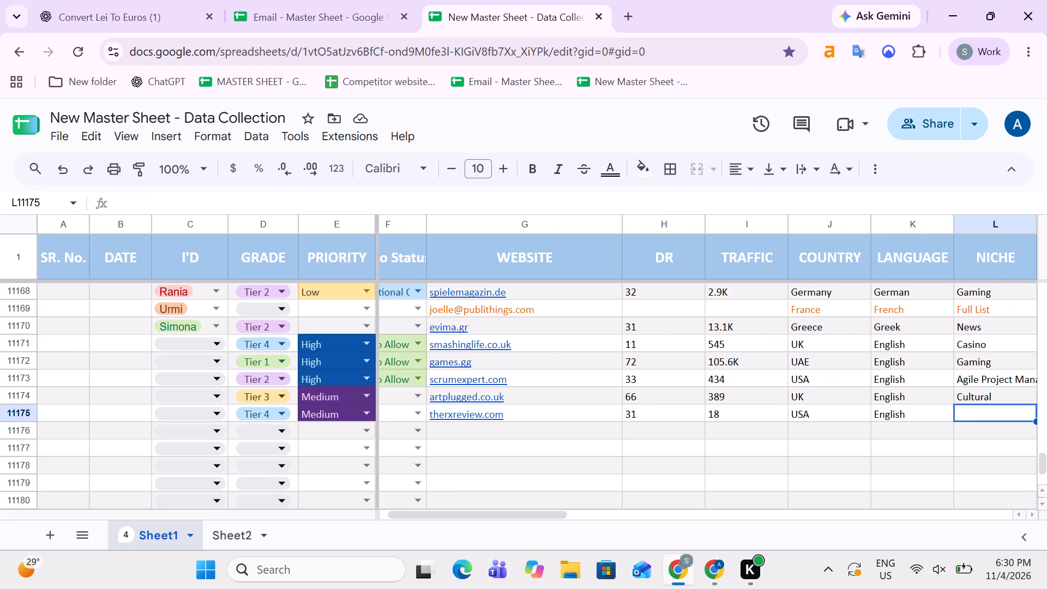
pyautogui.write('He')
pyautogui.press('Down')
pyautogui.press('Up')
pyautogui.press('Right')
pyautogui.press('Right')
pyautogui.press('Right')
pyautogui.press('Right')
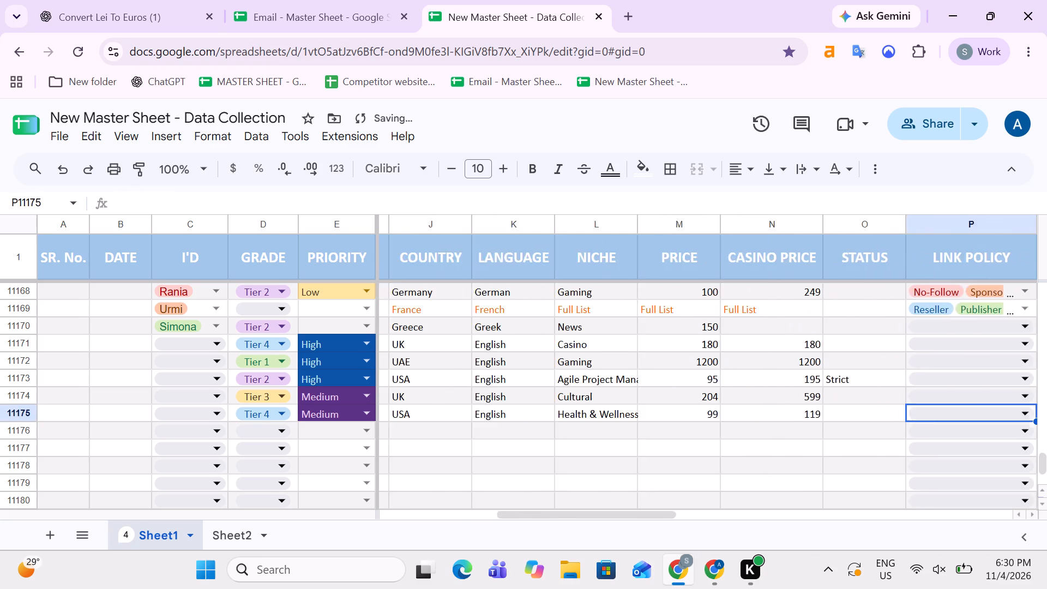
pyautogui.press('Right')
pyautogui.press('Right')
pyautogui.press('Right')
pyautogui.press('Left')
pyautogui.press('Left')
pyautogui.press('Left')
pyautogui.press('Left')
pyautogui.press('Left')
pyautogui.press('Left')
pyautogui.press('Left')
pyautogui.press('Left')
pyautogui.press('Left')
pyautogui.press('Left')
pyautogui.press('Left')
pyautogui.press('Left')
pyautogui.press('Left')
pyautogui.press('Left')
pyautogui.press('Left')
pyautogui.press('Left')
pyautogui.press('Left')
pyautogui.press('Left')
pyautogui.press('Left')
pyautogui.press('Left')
# Set the Casino Status of artplugged.co.uk to Casino Allowed.
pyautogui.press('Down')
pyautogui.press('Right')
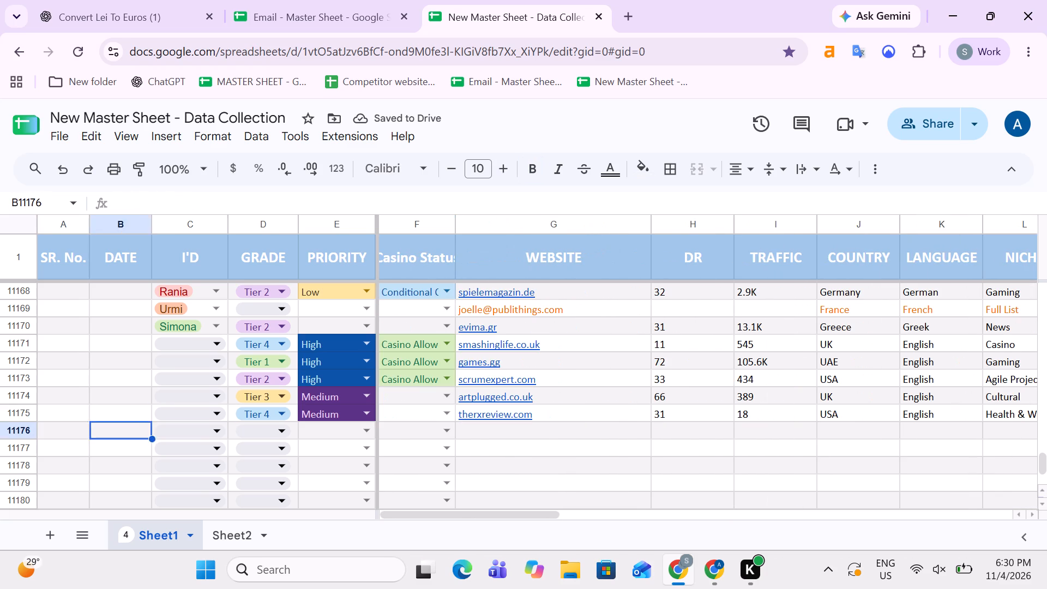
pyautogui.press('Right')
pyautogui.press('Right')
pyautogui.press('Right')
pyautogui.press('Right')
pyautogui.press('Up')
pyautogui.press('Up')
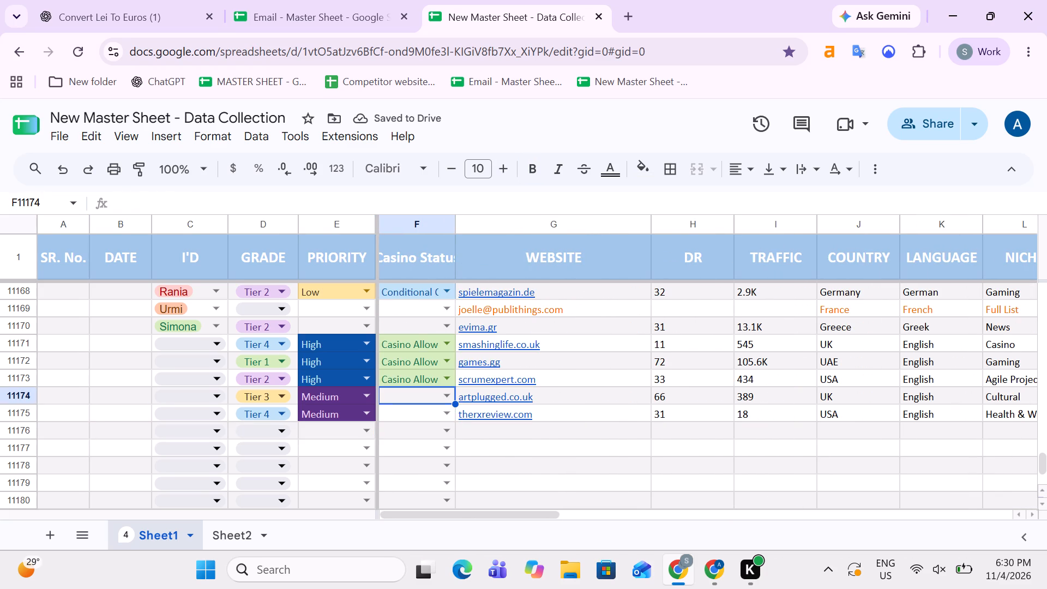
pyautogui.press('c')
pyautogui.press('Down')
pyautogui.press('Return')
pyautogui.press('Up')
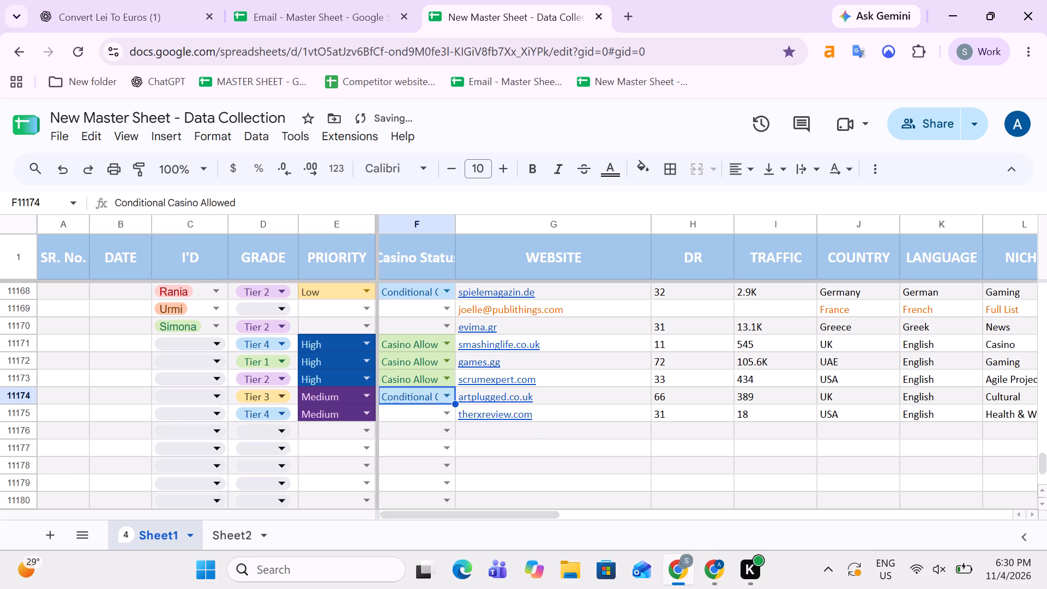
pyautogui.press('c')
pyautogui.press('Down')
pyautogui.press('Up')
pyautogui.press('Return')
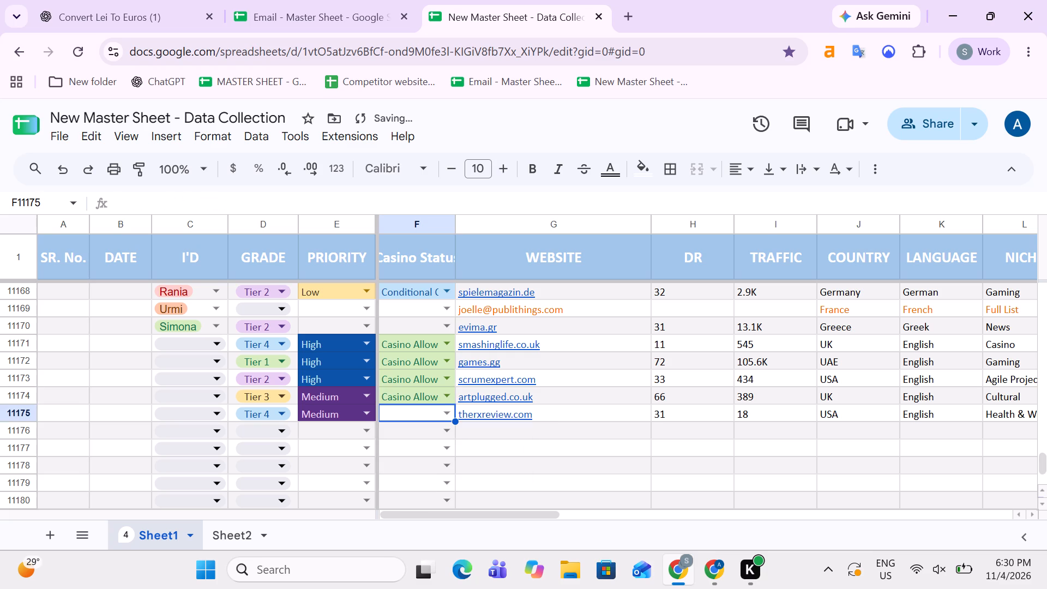
# Set the Casino Status of therxreview.com to Casino Allowed.
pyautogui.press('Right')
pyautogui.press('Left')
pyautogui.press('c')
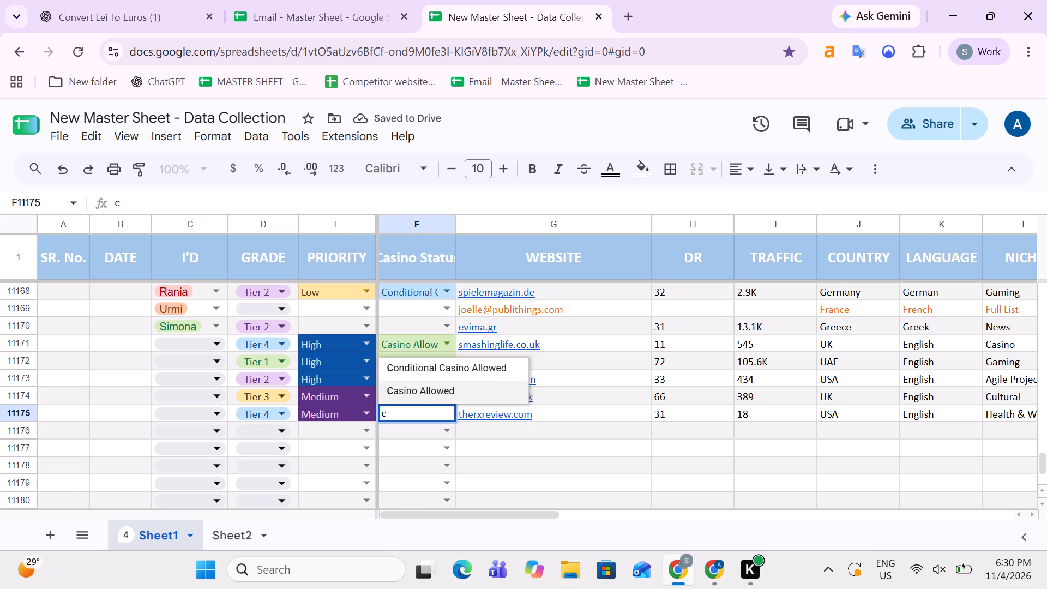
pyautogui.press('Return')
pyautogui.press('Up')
# Review the remaining fields of the therxreview.com row, from WEBSITE through WEBSITE TYPE.
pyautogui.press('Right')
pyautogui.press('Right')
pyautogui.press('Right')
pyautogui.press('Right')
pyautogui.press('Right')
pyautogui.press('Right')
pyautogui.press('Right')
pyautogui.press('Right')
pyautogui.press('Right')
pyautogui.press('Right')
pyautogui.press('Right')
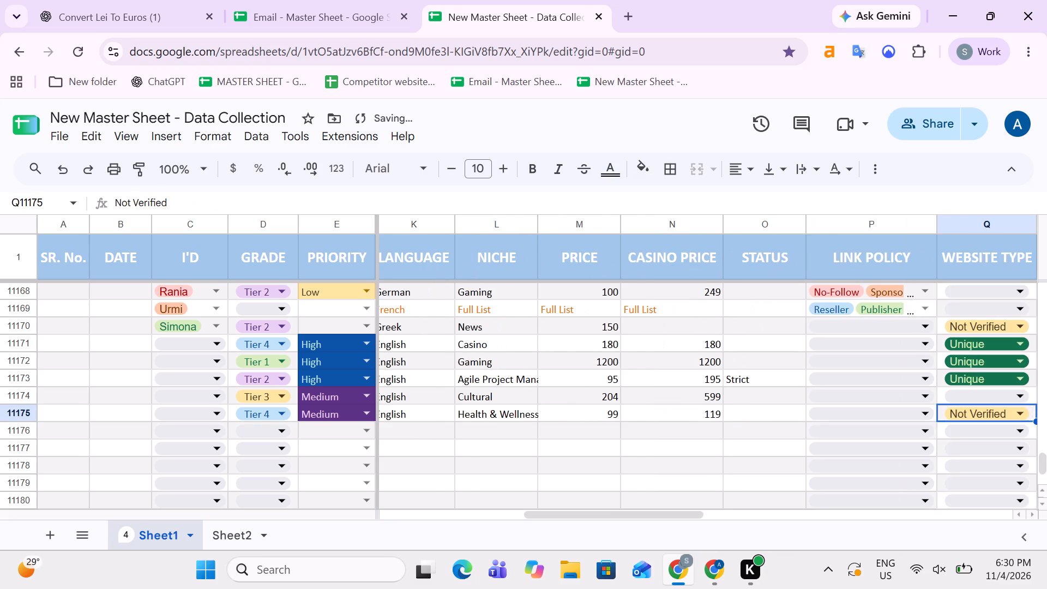
# Select the empty WEBSITE cell in the row directly below therxreview.com.
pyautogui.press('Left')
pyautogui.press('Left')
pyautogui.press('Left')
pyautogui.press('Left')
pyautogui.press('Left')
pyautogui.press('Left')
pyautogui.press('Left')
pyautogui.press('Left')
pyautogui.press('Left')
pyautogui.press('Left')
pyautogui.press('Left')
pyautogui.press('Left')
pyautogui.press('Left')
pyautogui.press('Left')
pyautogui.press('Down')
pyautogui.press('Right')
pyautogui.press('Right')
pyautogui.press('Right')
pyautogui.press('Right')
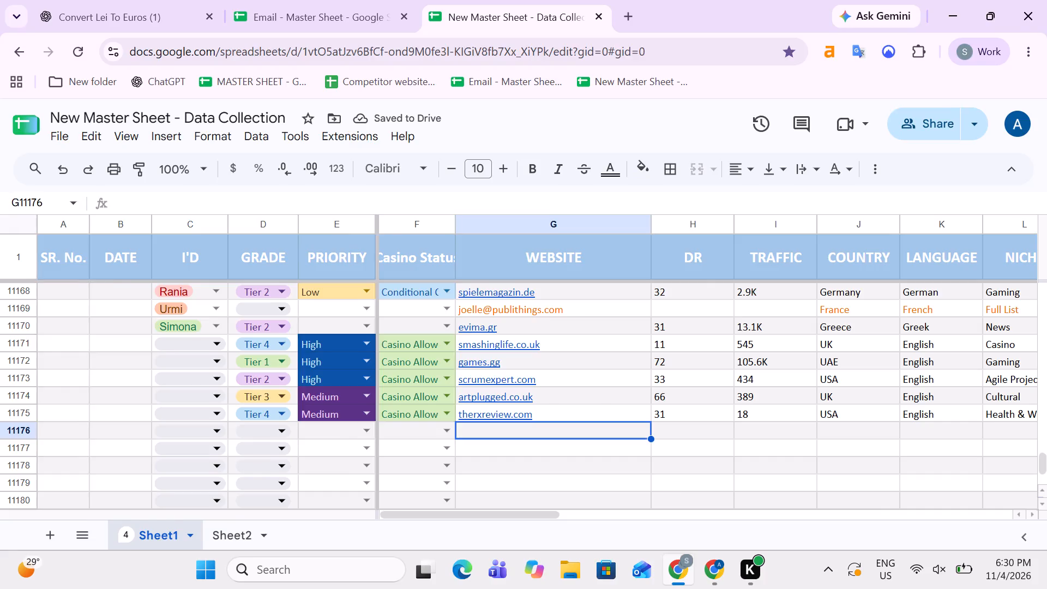
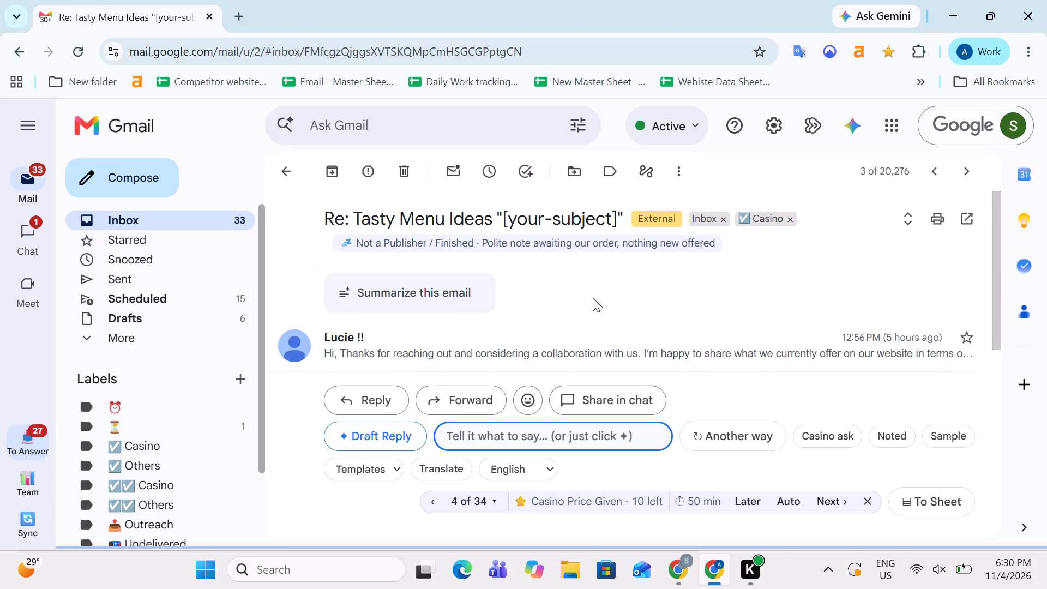
pyautogui.scroll(-2, 588, 290)
pyautogui.scroll(1, 450, 293)
pyautogui.click(483, 281)
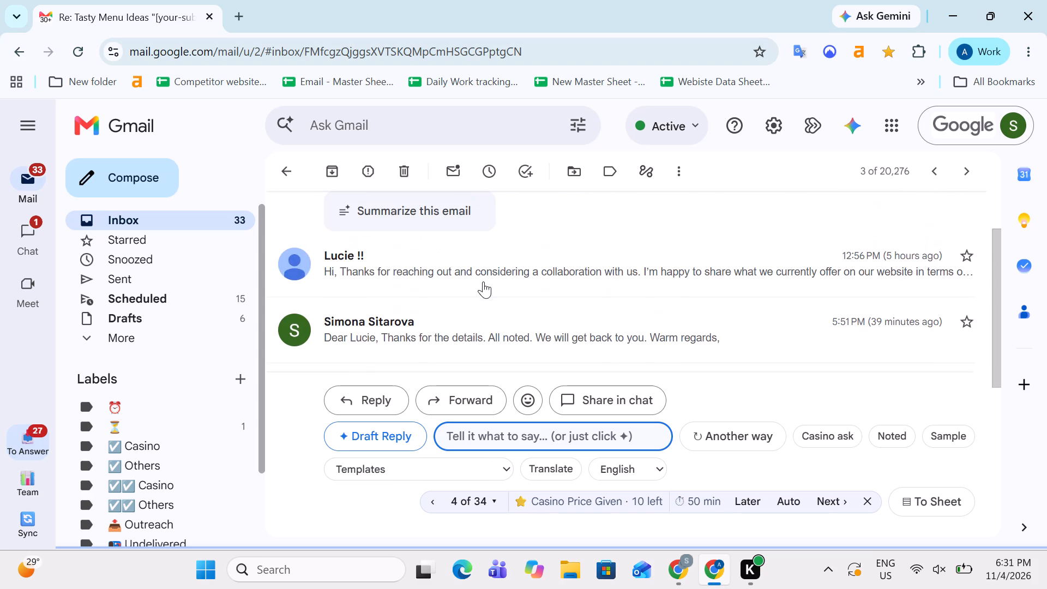
pyautogui.scroll(-1, 707, 320)
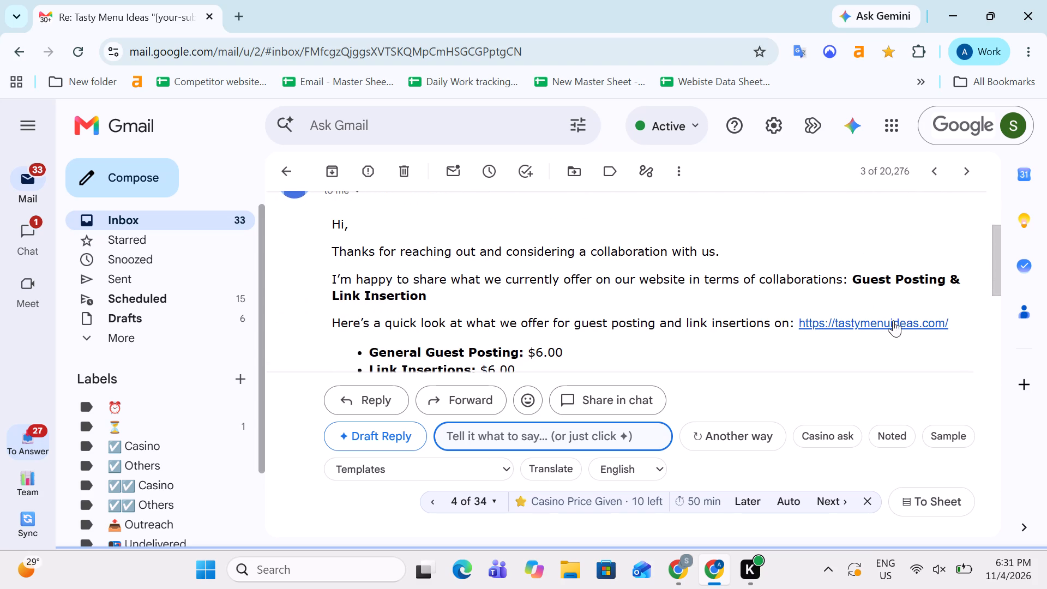
pyautogui.keyDown('ctrl'); pyautogui.click(893, 320); pyautogui.keyUp('ctrl')
pyautogui.scroll(-1, 519, 299)
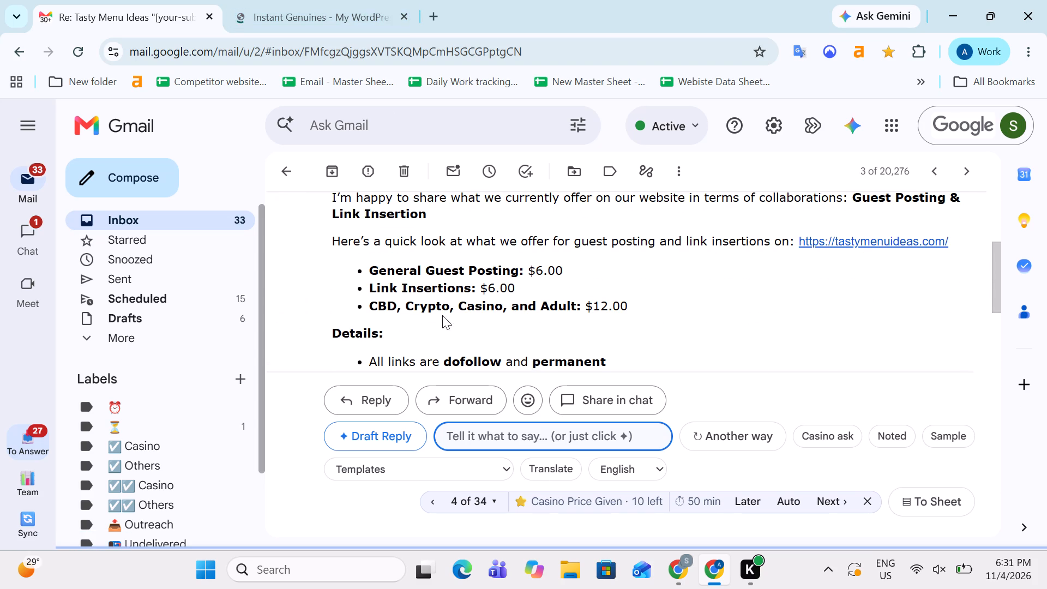
pyautogui.scroll(-1, 599, 320)
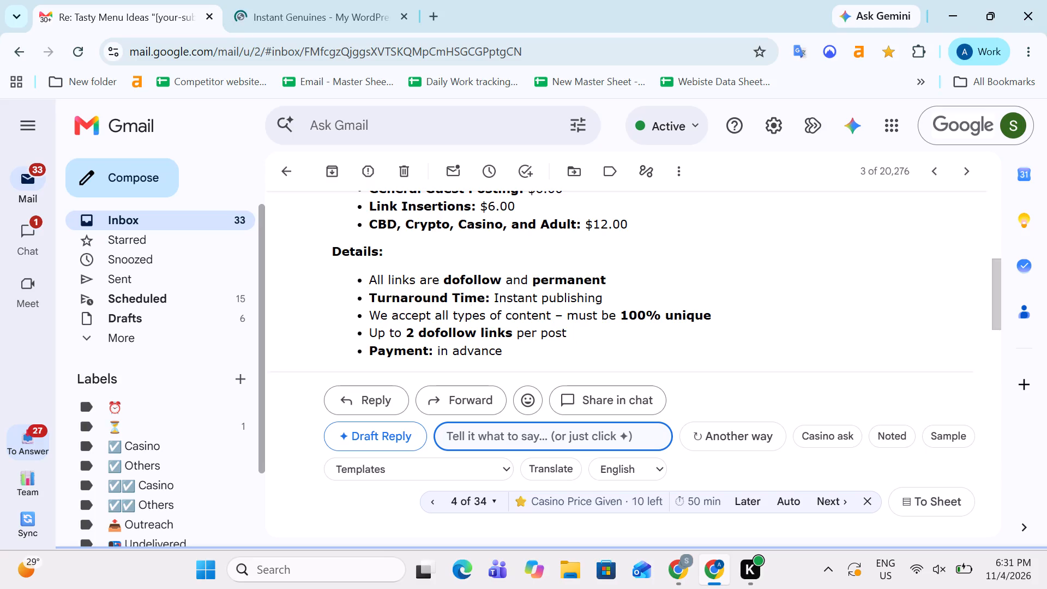
pyautogui.scroll(-3, 550, 317)
pyautogui.scroll(2, 533, 324)
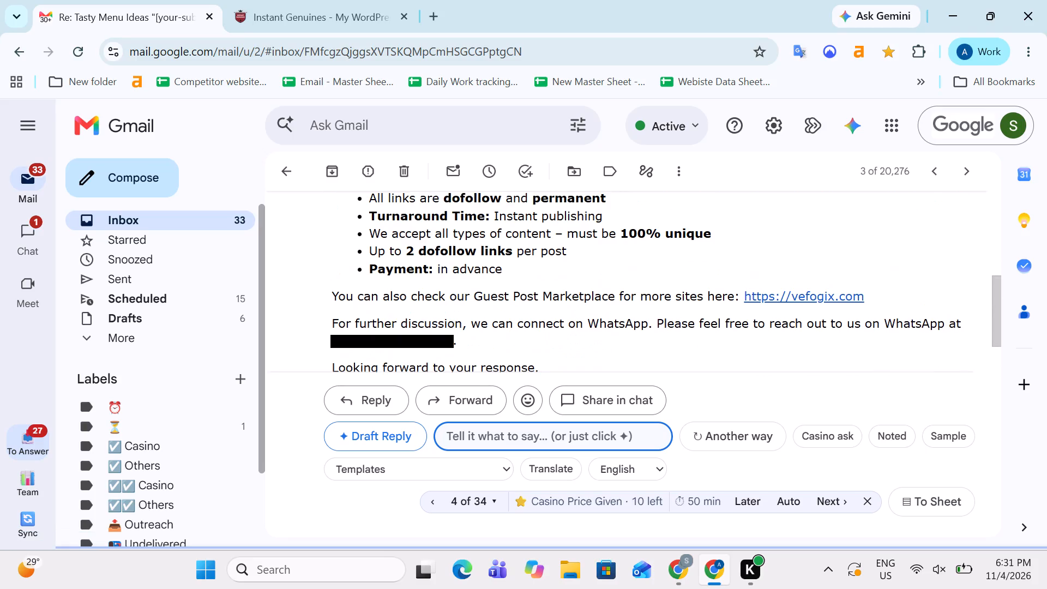
# Copy the instantgenuines.com domain from the opened site's address and go to an empty WEBSITE cell in the New Master Sheet.
pyautogui.click(292, 0)
pyautogui.click(298, 47)
pyautogui.moveTo(298, 47); pyautogui.dragTo(276, 50)
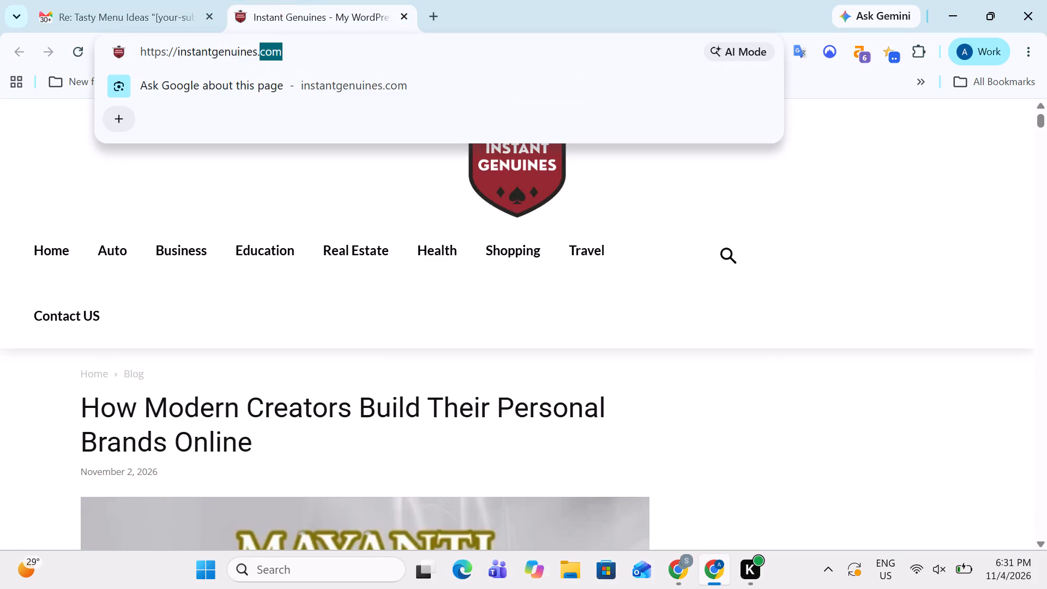
pyautogui.moveTo(276, 50); pyautogui.dragTo(244, 53)
pyautogui.hotkey('ctrl', 'c')
pyautogui.hotkey('ctrl', 'c')
pyautogui.hotkey('alt', 'Tab')
pyautogui.press('Down')
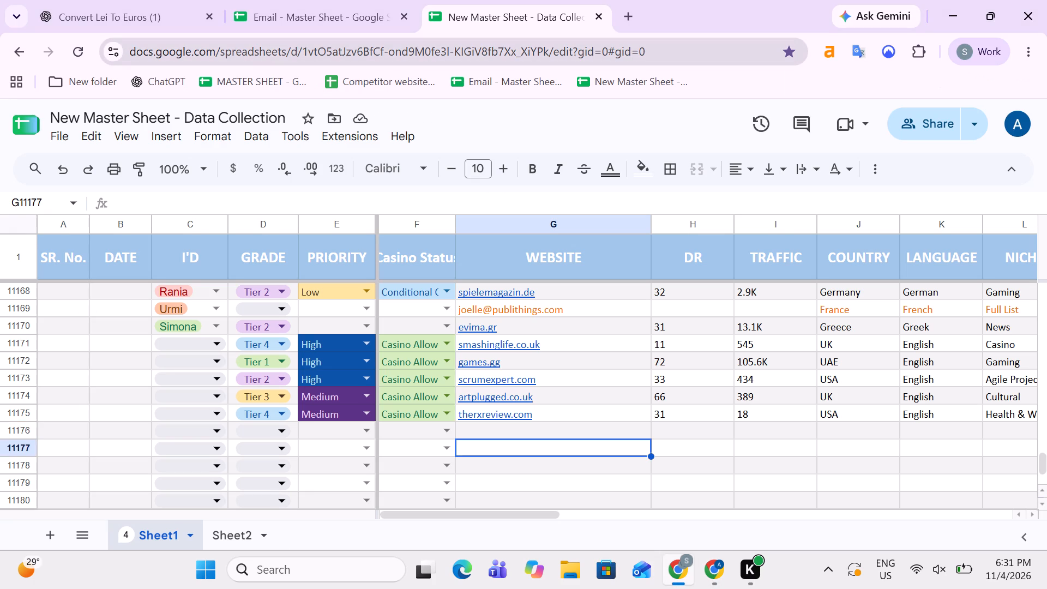
# Paste the copied domain instantgenuines.com into the WEBSITE cell of row 11176, below therxreview.com.
pyautogui.press('Up')
pyautogui.press('Return')
pyautogui.hotkey('ctrl', 'v')
pyautogui.press('Tab')
# Switch to the Gmail browser window, look through the instantgenuines.com homepage and check the site's metrics in the Ahrefs extension.
pyautogui.hotkey('alt', 'Tab')
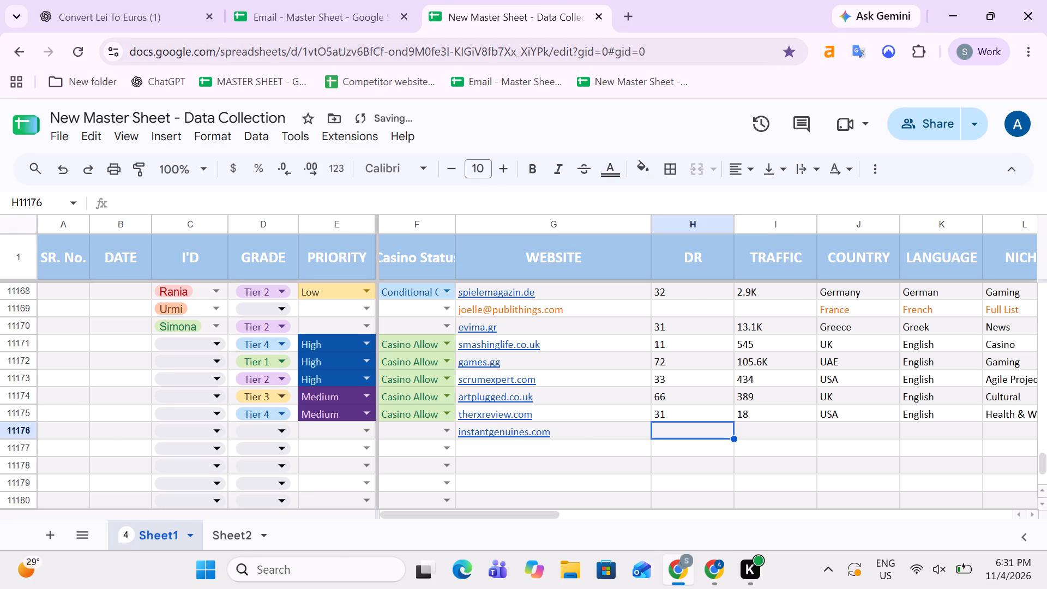
pyautogui.scroll(-5, 405, 327)
pyautogui.scroll(-5, 563, 306)
pyautogui.scroll(7, 577, 319)
pyautogui.scroll(-3, 577, 319)
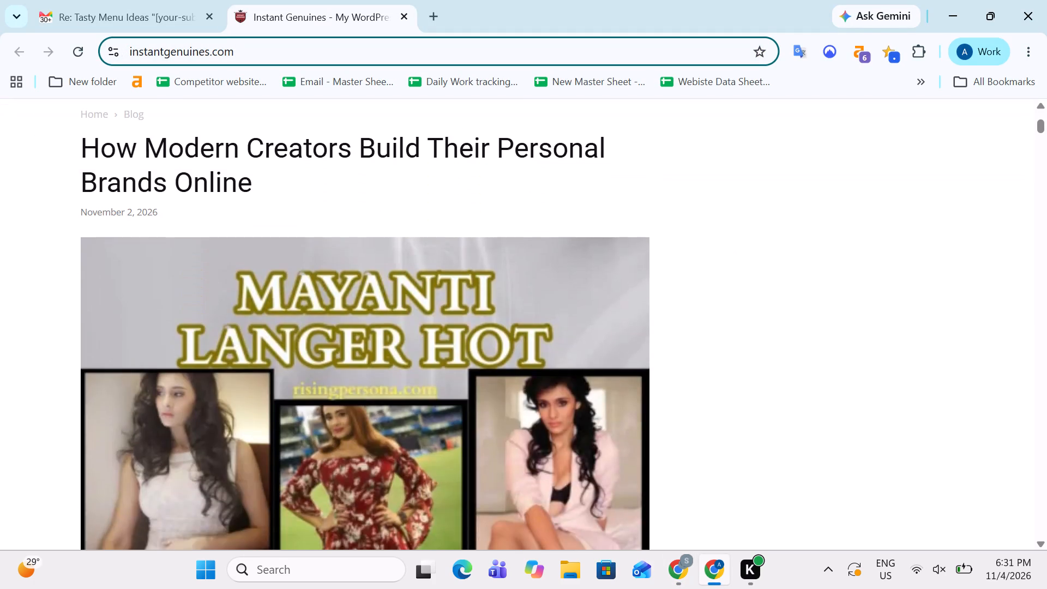
pyautogui.scroll(-11, 577, 319)
pyautogui.scroll(8, 577, 319)
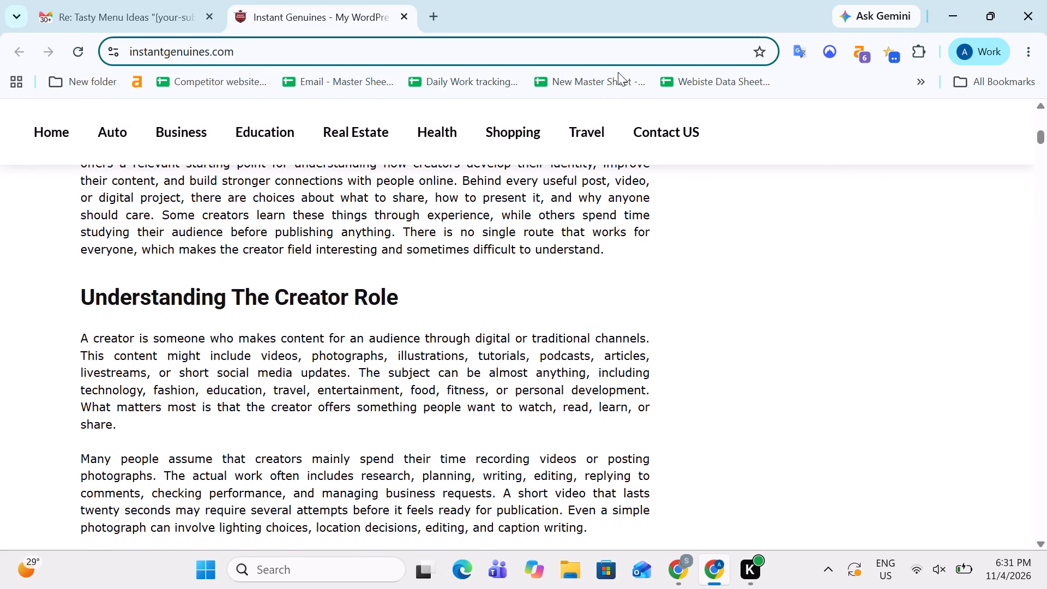
pyautogui.click(866, 48)
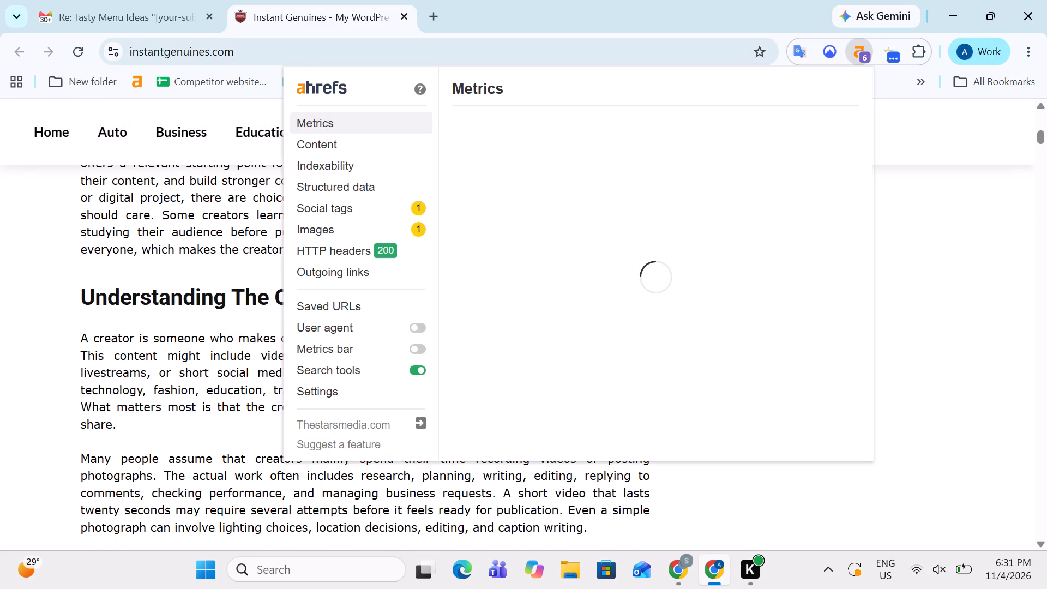
# Back in the New Master Sheet, fill the instantgenuines.com row with DR 6, TRAFFIC 0, COUNTRY USA and LANGUAGE English.
pyautogui.hotkey('alt', 'Tab')
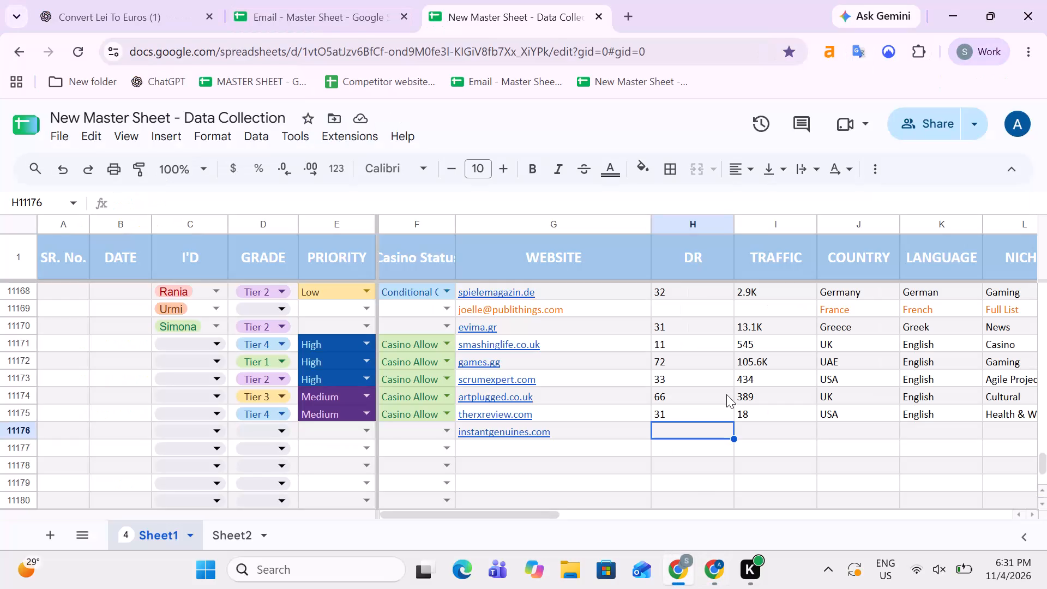
pyautogui.press('6')
pyautogui.press('Right')
pyautogui.press('0')
pyautogui.press('Right')
pyautogui.hotkey('shift', 'u')
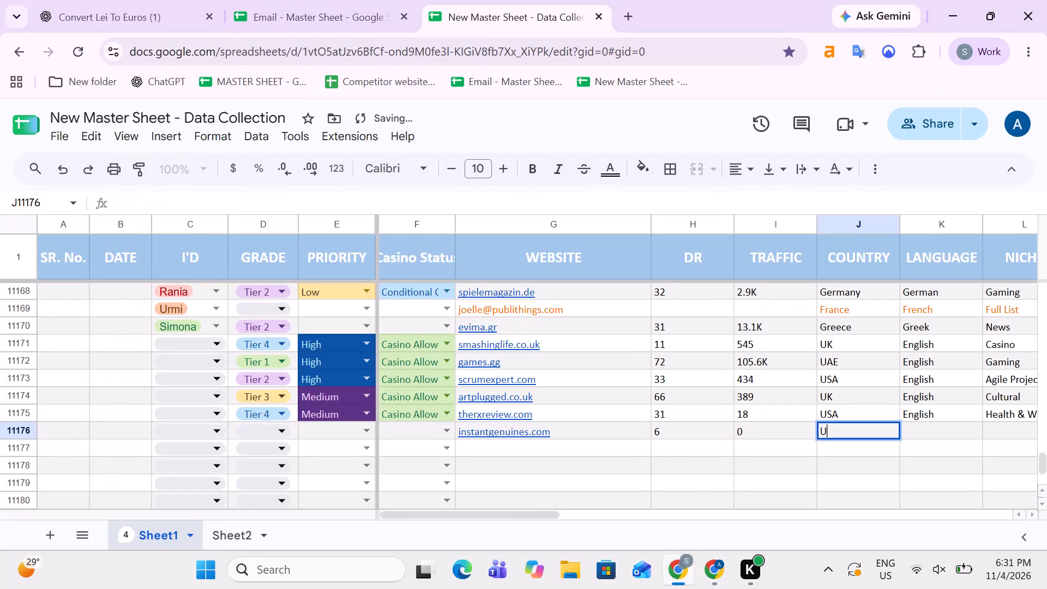
pyautogui.hotkey('shift', 's')
pyautogui.press('Right')
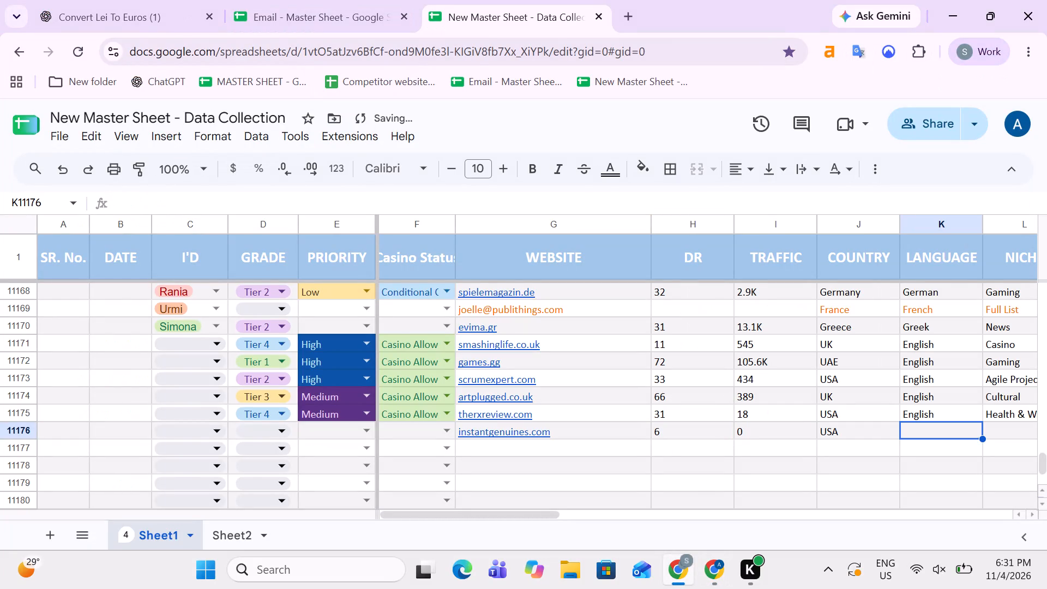
pyautogui.write('Eb')
pyautogui.press('BackSpace')
pyautogui.press('n')
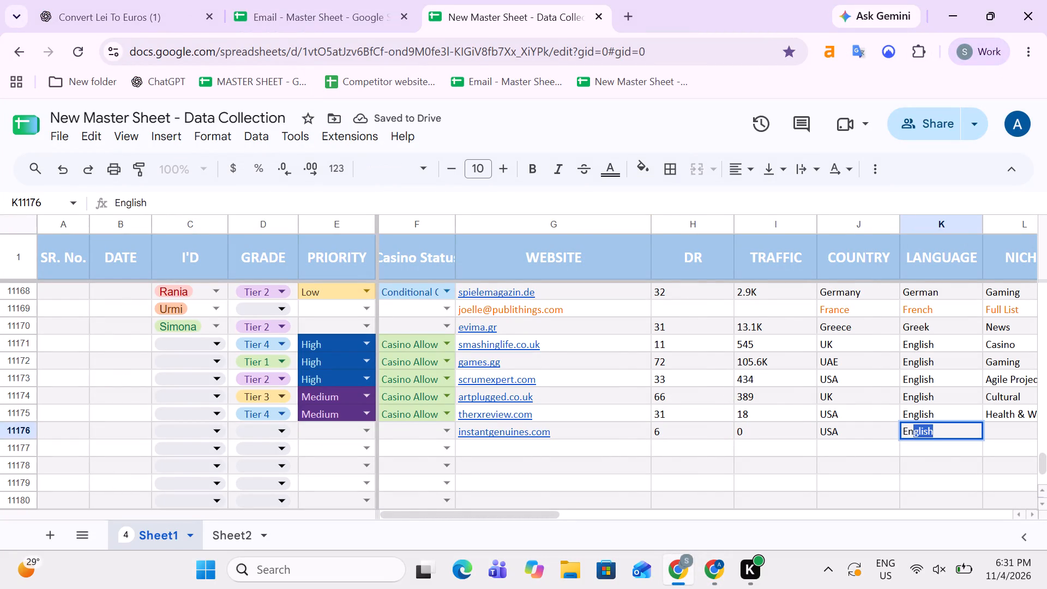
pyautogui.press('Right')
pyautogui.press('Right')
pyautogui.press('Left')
# Return to the instantgenuines.com page in the Gmail browser window to examine the site further.
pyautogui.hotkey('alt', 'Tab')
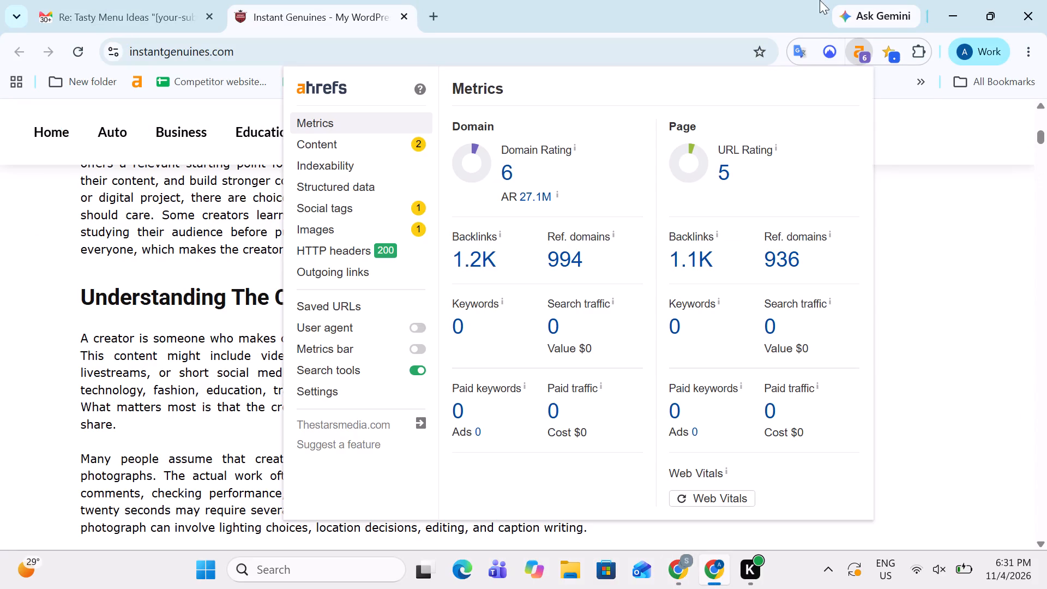
# Check instantgenuines.com's casino acceptance and pricing overview in the site-info extension.
pyautogui.click(894, 52)
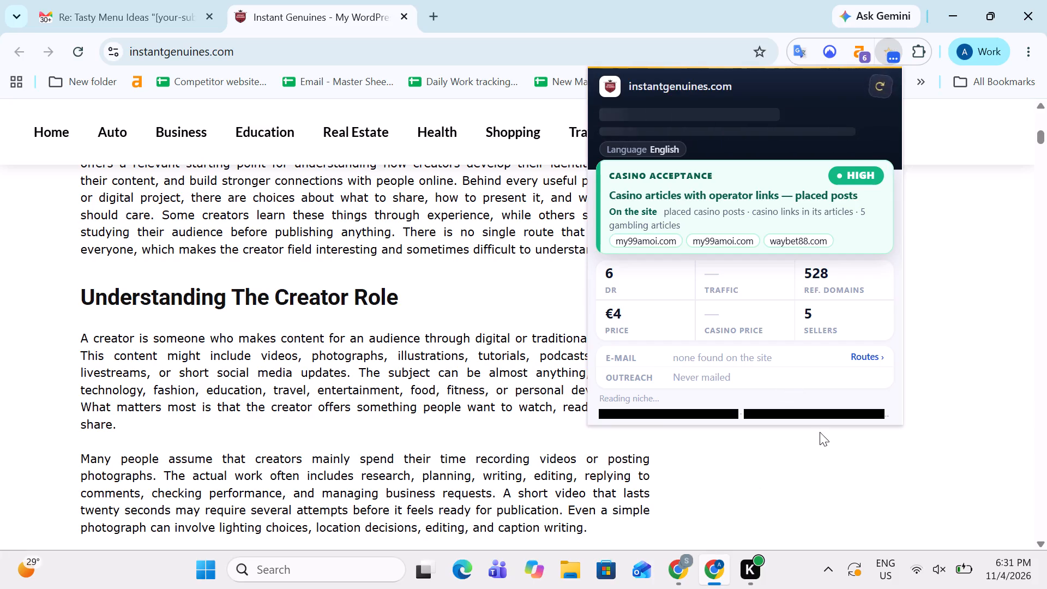
pyautogui.click(808, 489)
# Switch to the New Master Sheet and enter News as the NICHE for instantgenuines.com in row 11176.
pyautogui.hotkey('alt', 'Tab')
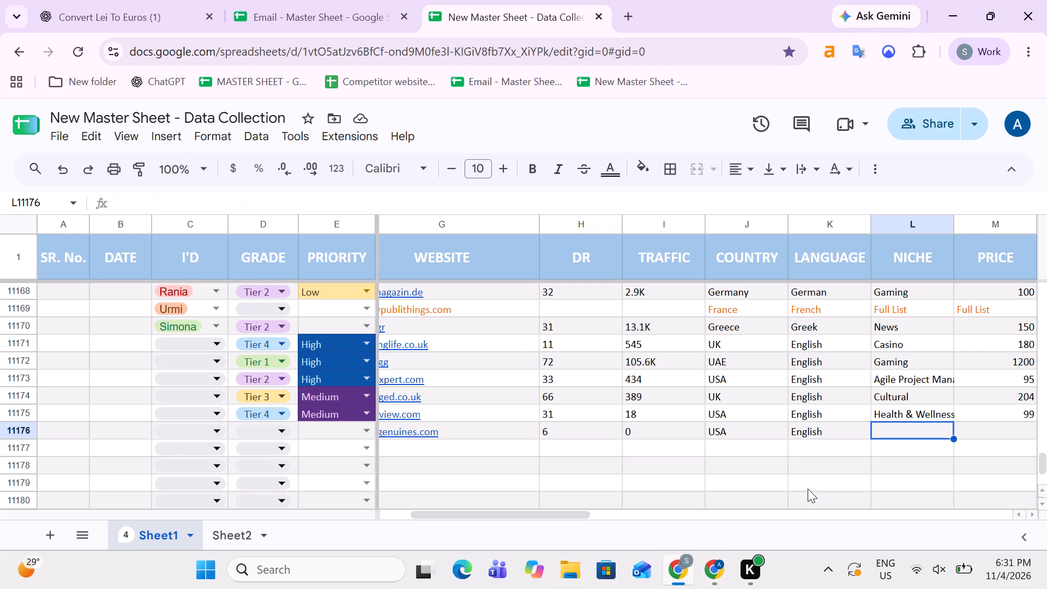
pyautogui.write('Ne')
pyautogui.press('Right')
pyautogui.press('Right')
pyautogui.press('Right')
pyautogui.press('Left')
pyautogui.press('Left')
# Return to instantgenuines.com in the Gmail browser window, search the site for Netbet, and close its page.
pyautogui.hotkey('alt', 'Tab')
pyautogui.scroll(1, 808, 489)
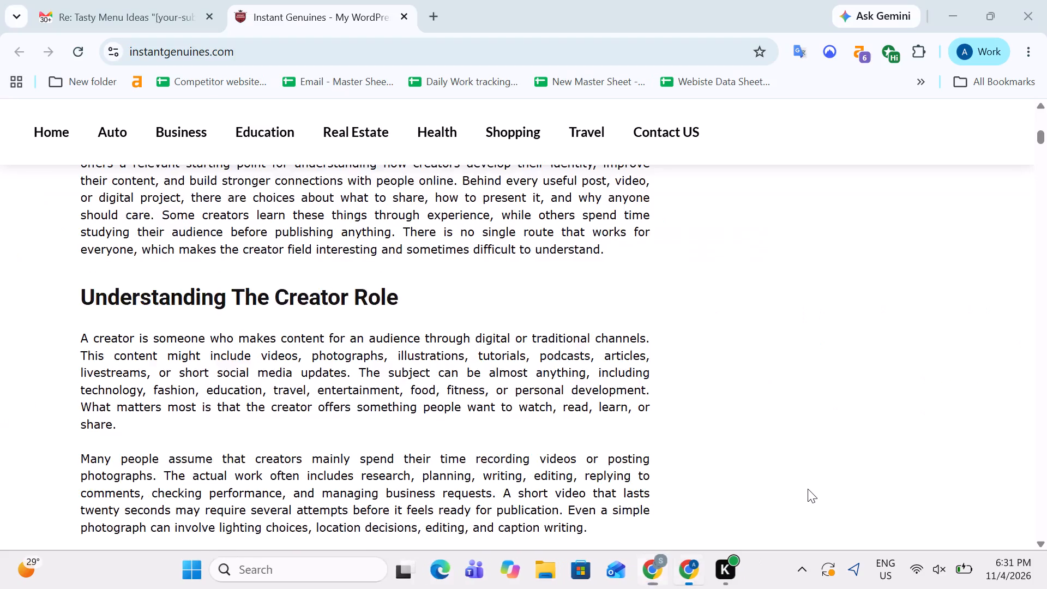
pyautogui.click(407, 16)
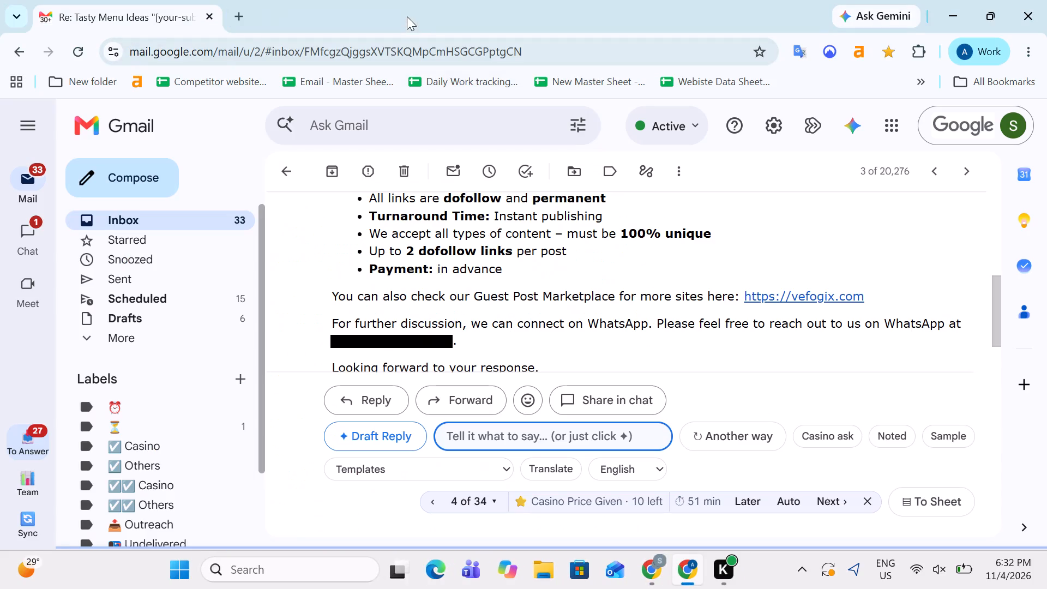
pyautogui.hotkey('ctrl', 'shift', 't')
pyautogui.scroll(6, 660, 248)
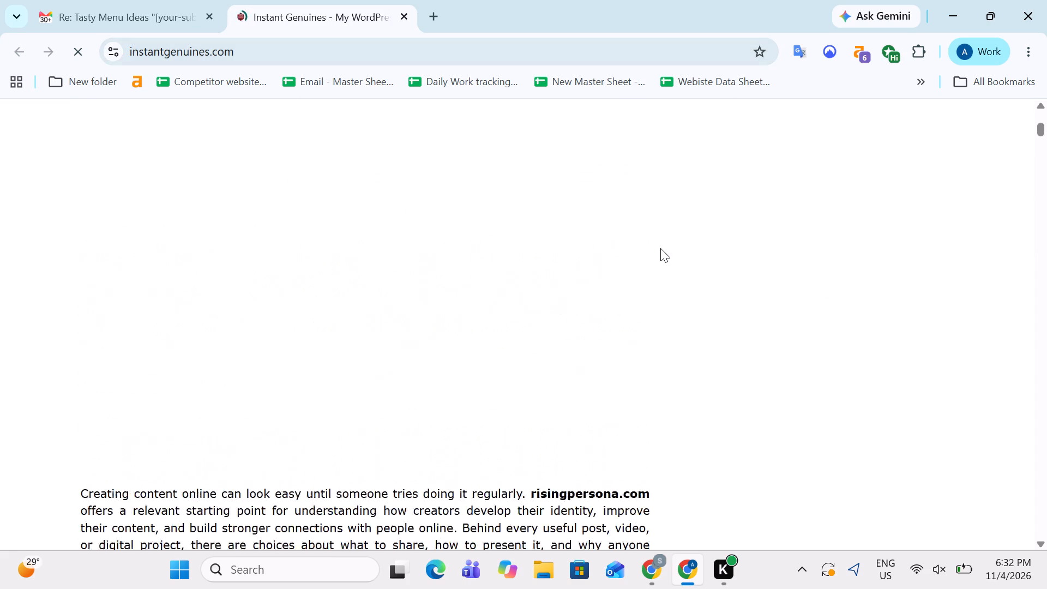
pyautogui.scroll(12, 660, 248)
pyautogui.click(731, 251)
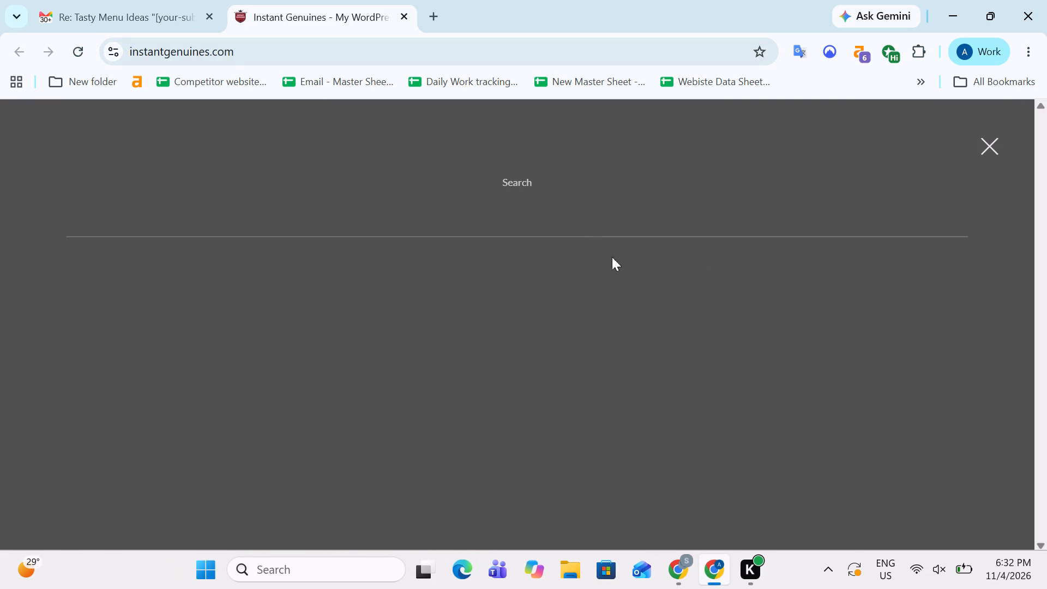
pyautogui.click(561, 214)
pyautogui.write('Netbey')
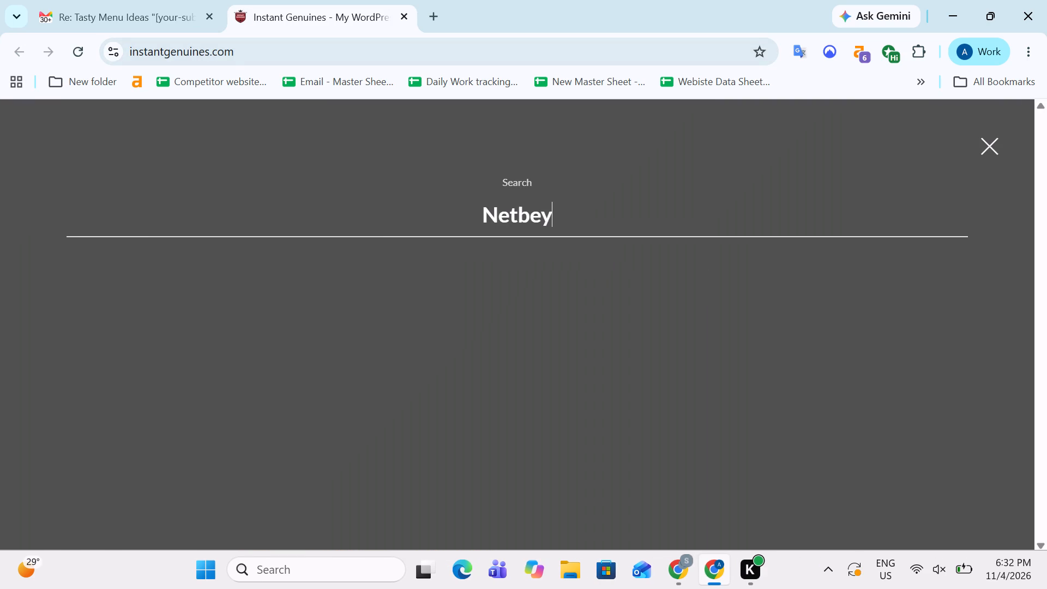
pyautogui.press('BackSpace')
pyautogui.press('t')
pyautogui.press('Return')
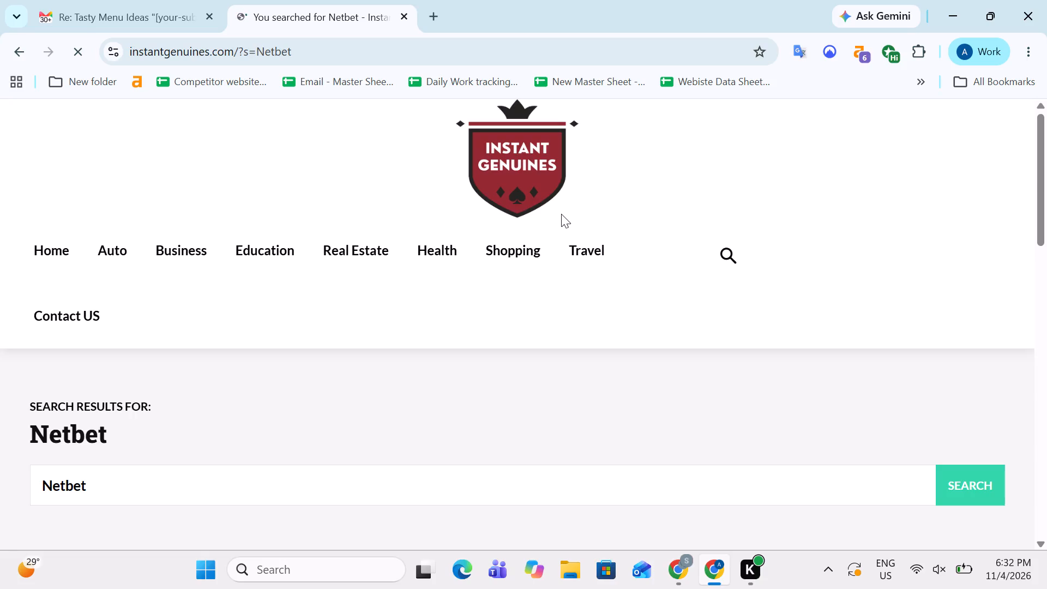
pyautogui.click(408, 22)
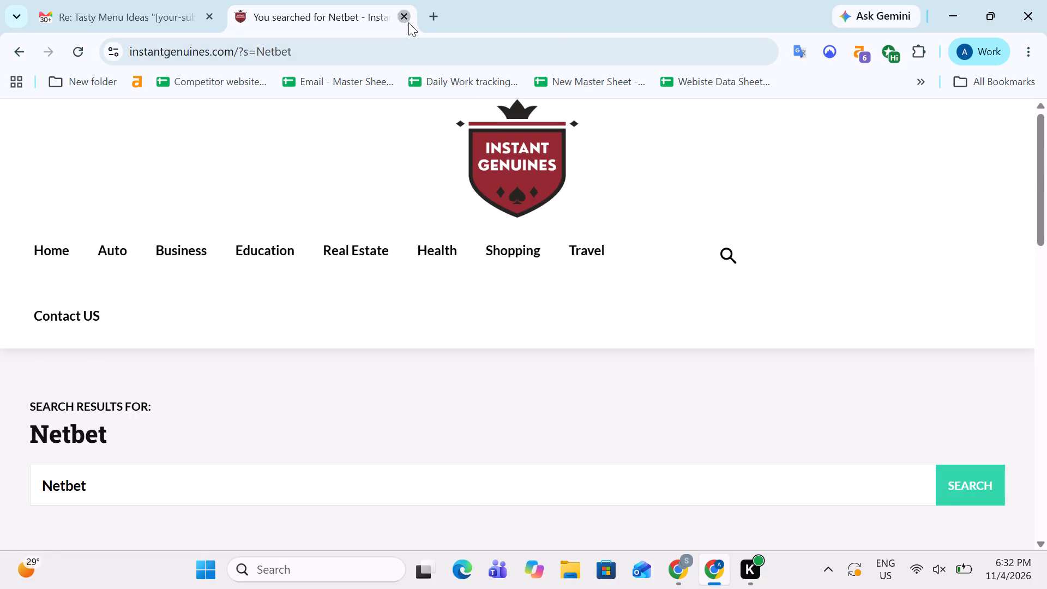
# Look up the rates in the Tasty Menu Ideas email and enter PRICE 6 and CASINO PRICE 12 in the instantgenuines.com row.
pyautogui.scroll(2, 541, 381)
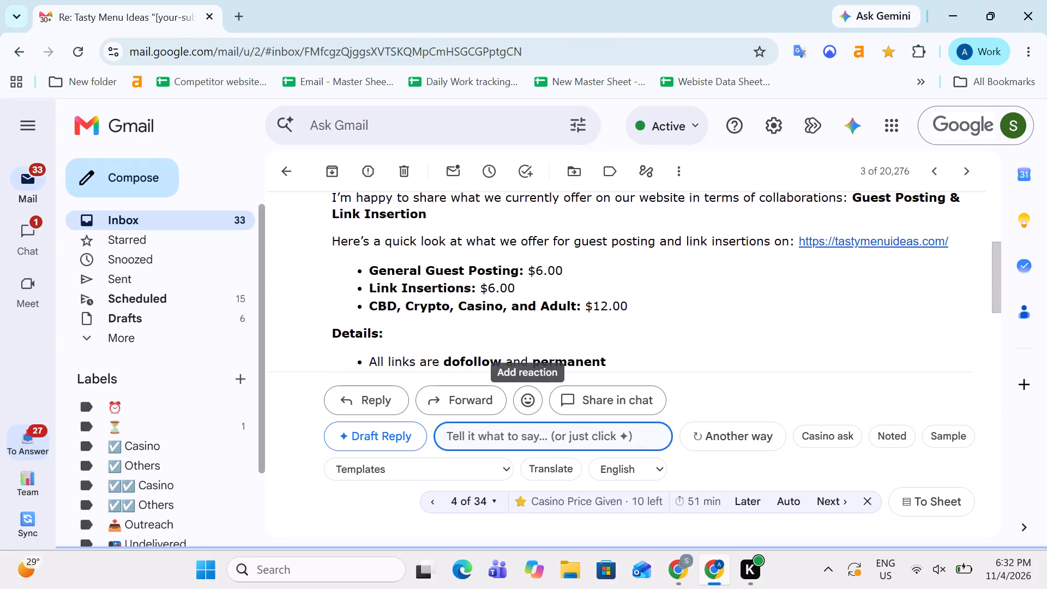
pyautogui.hotkey('alt', 'Tab')
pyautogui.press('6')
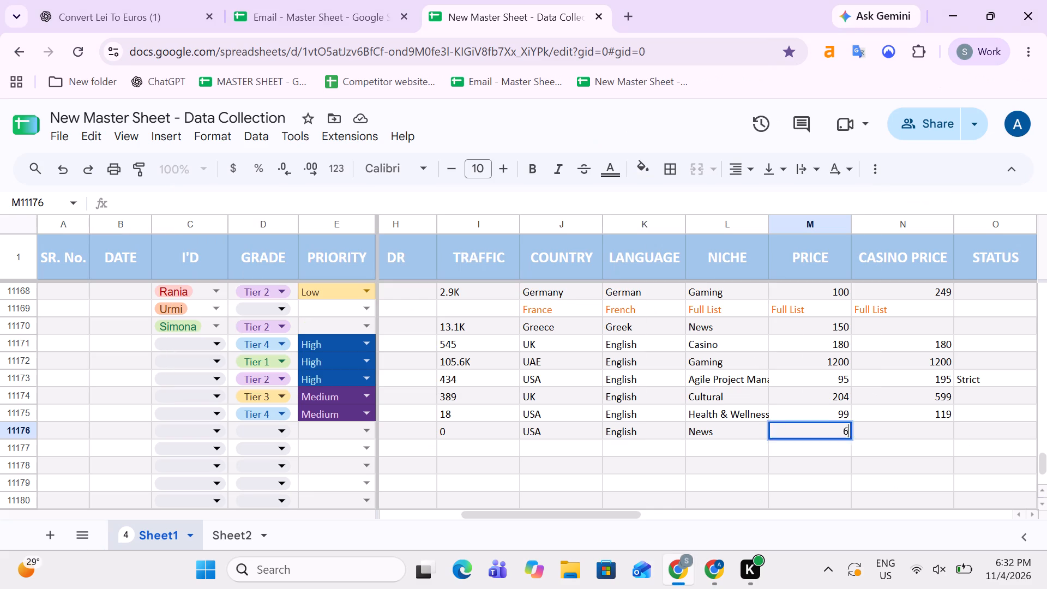
pyautogui.press('Right')
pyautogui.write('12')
# Set the WEBSITE TYPE of the instantgenuines.com row to Unique.
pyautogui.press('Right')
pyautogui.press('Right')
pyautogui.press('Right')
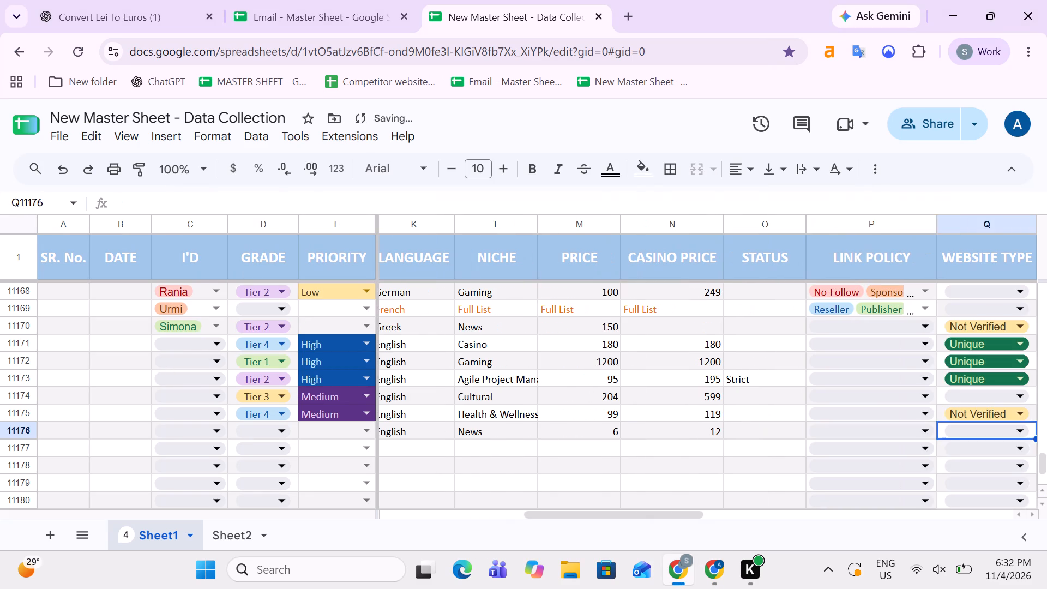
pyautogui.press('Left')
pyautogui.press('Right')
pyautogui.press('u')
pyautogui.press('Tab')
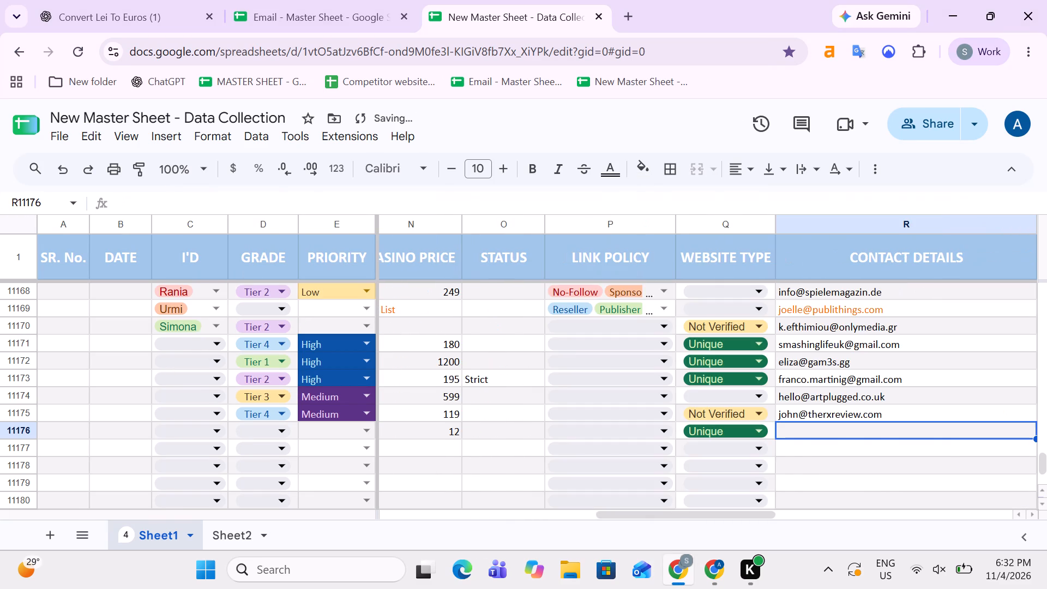
# Copy the sender's address from the Tasty Menu Ideas email and paste it into CONTACT DETAILS of row 11176 in the New Master Sheet.
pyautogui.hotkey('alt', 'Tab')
pyautogui.scroll(2, 488, 247)
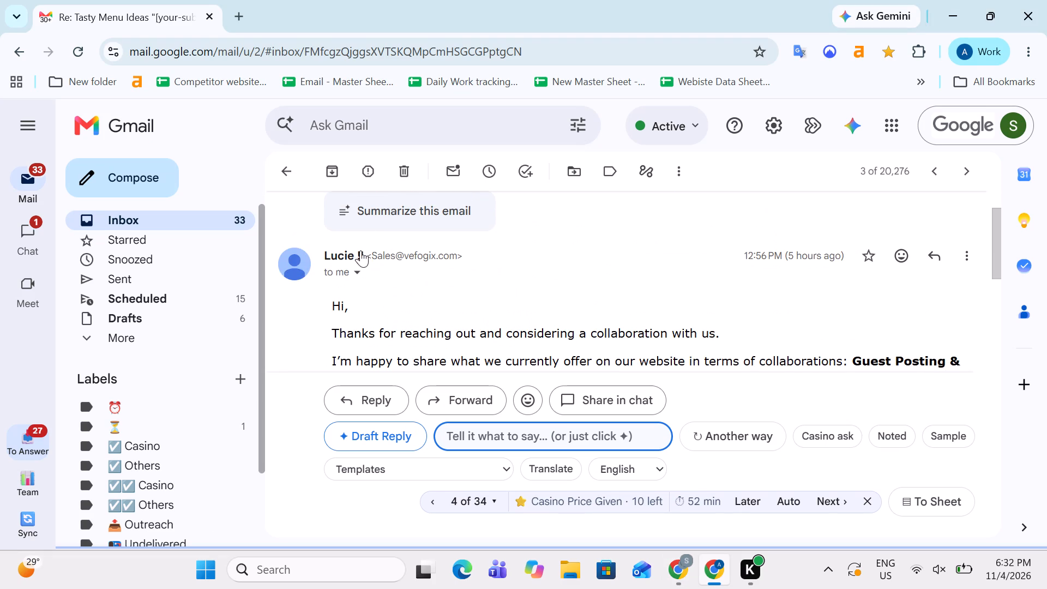
pyautogui.click(575, 308)
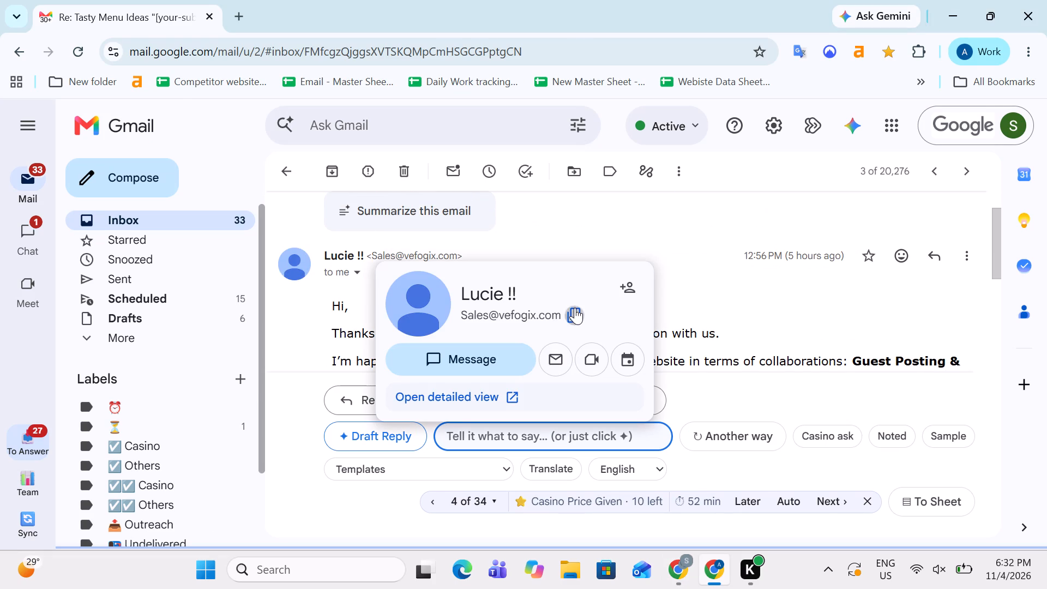
pyautogui.hotkey('alt', 'Tab')
pyautogui.hotkey('ctrl', 'v')
# Set PRIORITY to High and GRADE to Tier 4 for the instantgenuines.com row.
pyautogui.press('Left')
pyautogui.press('Left')
pyautogui.press('Left')
pyautogui.press('Left')
pyautogui.press('Left')
pyautogui.press('Right')
pyautogui.press('Right')
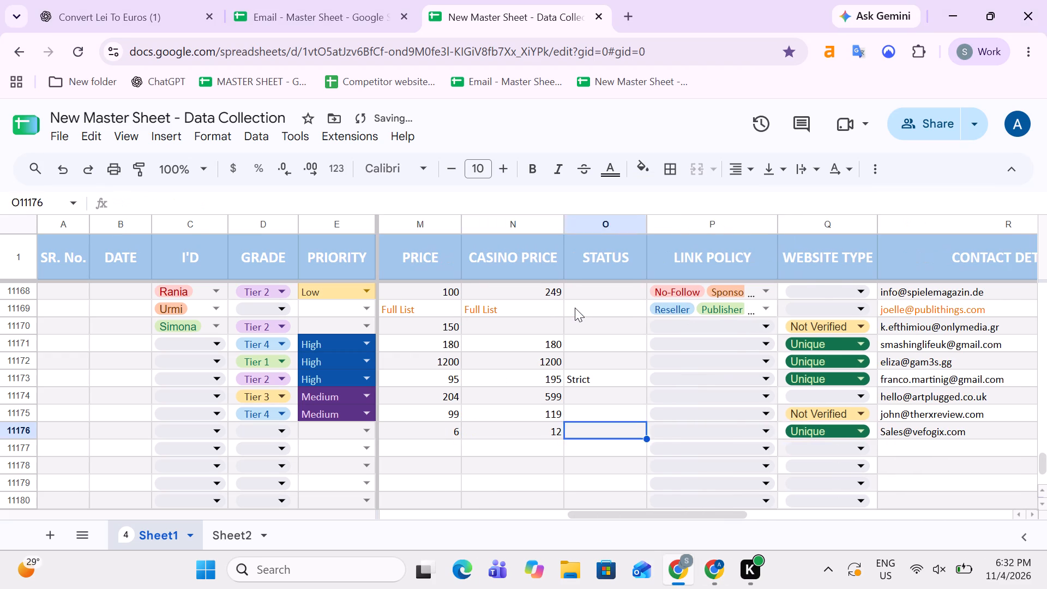
pyautogui.press('Right')
pyautogui.press('Left')
pyautogui.press('Left')
pyautogui.press('Left')
pyautogui.press('Left')
pyautogui.press('Left')
pyautogui.press('Left')
pyautogui.press('Left')
pyautogui.press('Left')
pyautogui.press('Left')
pyautogui.press('Left')
pyautogui.press('Left')
pyautogui.press('Left')
pyautogui.press('Left')
pyautogui.press('Left')
pyautogui.press('Left')
pyautogui.press('Right')
pyautogui.press('Right')
pyautogui.press('Right')
pyautogui.press('Right')
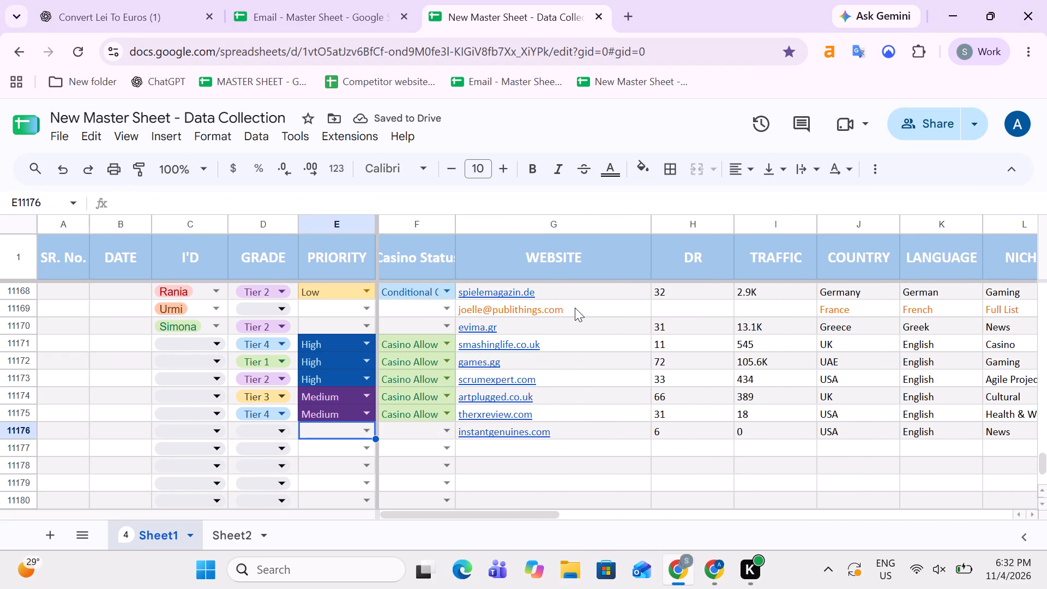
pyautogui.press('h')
pyautogui.press('Down')
pyautogui.press('Return')
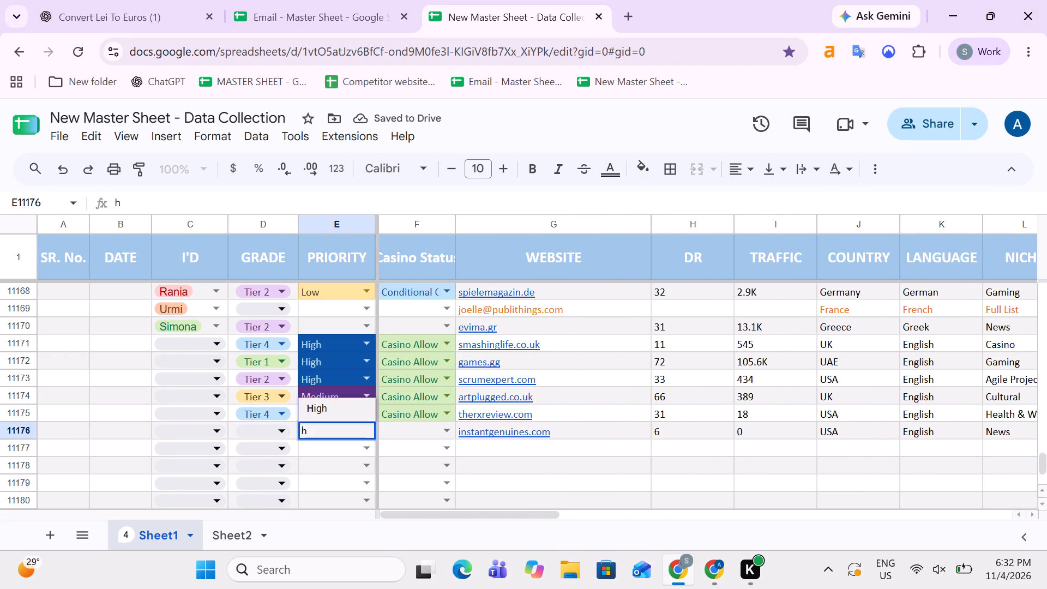
pyautogui.press('Up')
pyautogui.press('Left')
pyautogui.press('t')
pyautogui.press('Up')
pyautogui.press('Return')
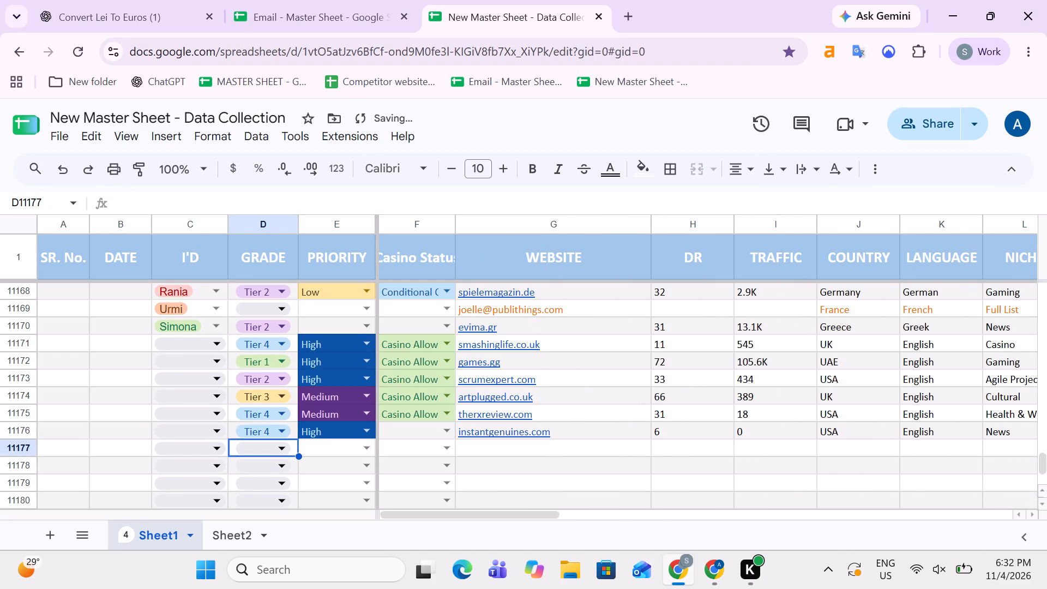
# Set the Casino Status of the instantgenuines.com row to Casino Allowed.
pyautogui.press('Up')
pyautogui.press('Right')
pyautogui.press('Right')
pyautogui.press('Right')
pyautogui.press('Left')
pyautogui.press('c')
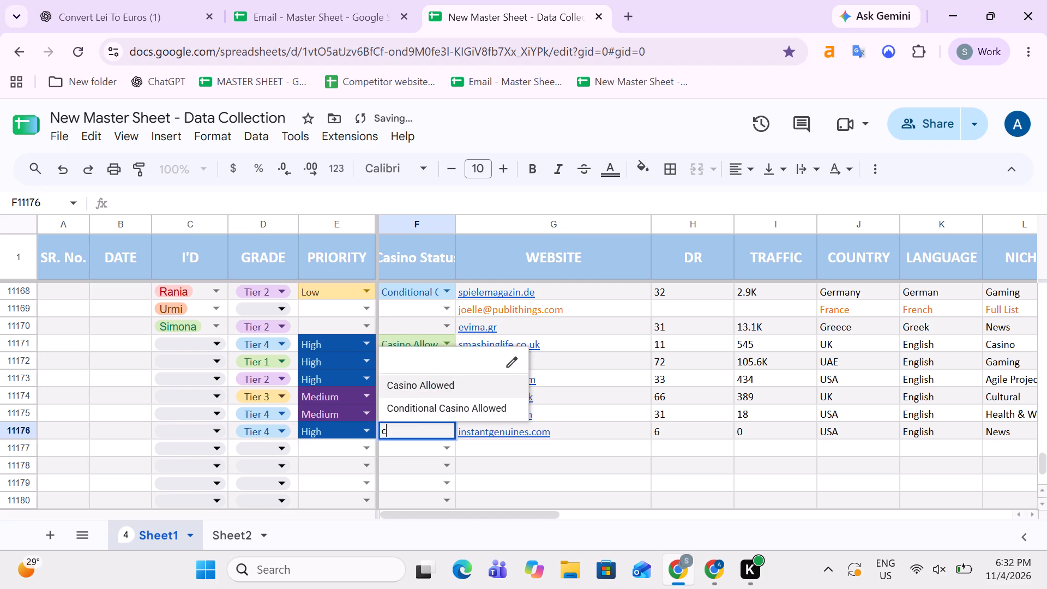
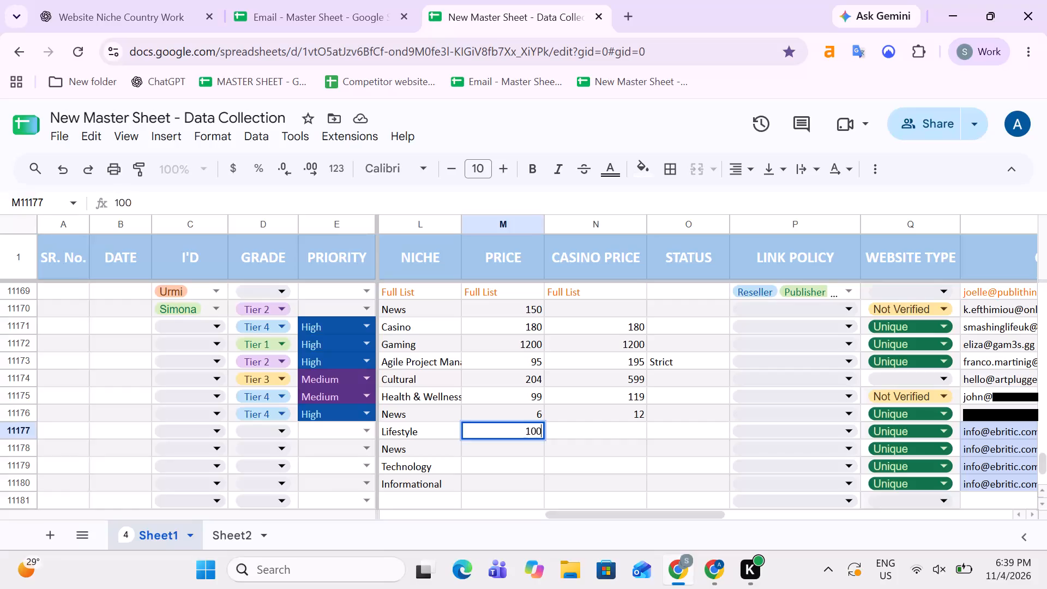
# Keep the ebritic.com row's PRICE at 100 and enter 250 as its CASINO PRICE.
pyautogui.press('Right')
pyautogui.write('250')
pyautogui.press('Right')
# Copy ebritic.com's PRICE 100 and CASINO PRICE 250 into the three rows below, papirmass.com to the-inkline.com.
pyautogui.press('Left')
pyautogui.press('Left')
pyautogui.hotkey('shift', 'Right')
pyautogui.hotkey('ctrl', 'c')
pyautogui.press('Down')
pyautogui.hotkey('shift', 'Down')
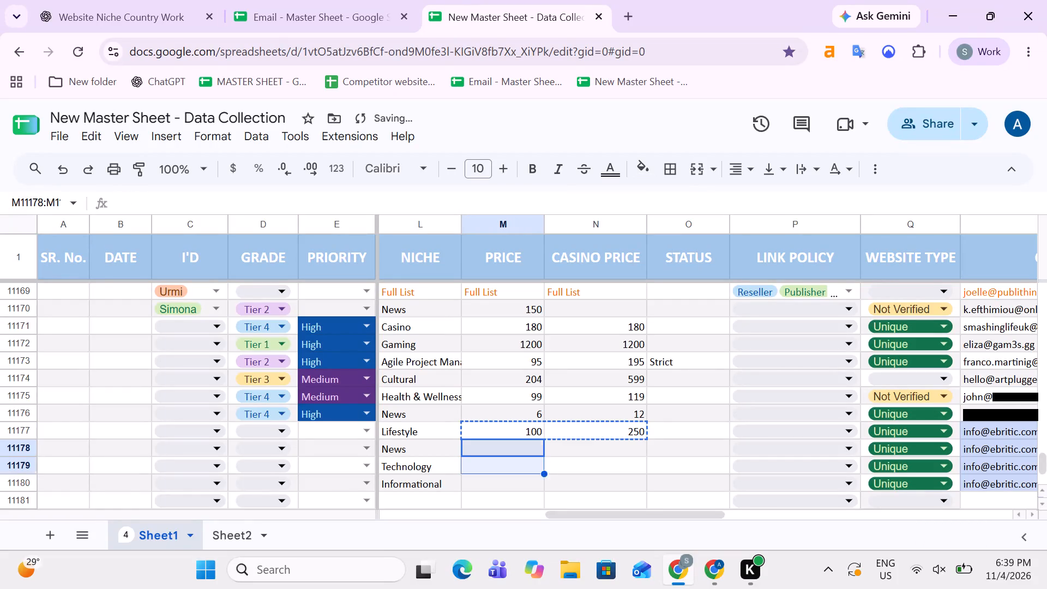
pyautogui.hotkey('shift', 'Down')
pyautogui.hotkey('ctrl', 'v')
# Set the ebritic.com row's PRIORITY to High and its Casino Status to Casino Allow.
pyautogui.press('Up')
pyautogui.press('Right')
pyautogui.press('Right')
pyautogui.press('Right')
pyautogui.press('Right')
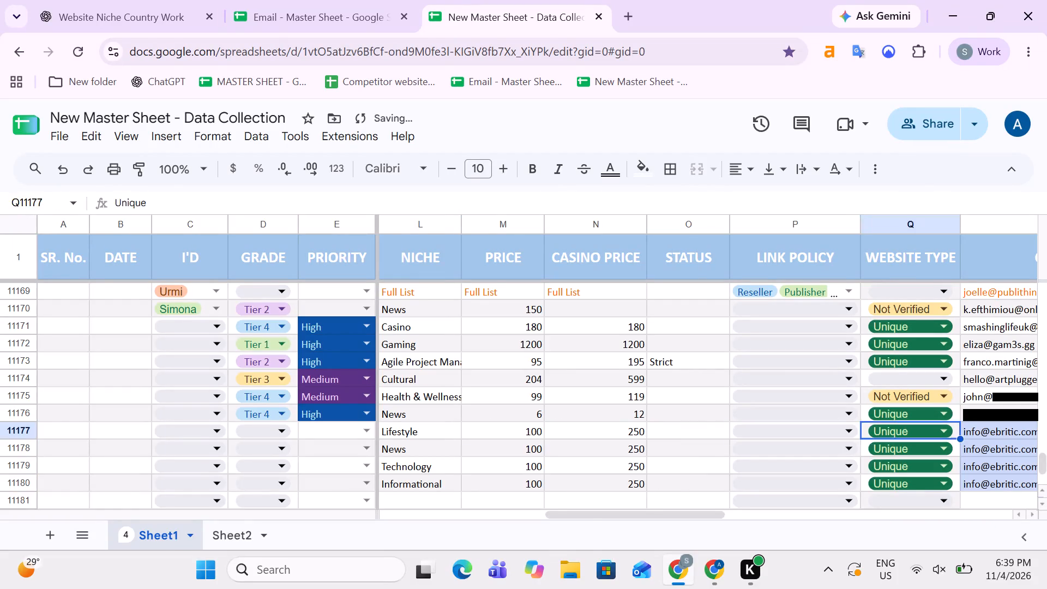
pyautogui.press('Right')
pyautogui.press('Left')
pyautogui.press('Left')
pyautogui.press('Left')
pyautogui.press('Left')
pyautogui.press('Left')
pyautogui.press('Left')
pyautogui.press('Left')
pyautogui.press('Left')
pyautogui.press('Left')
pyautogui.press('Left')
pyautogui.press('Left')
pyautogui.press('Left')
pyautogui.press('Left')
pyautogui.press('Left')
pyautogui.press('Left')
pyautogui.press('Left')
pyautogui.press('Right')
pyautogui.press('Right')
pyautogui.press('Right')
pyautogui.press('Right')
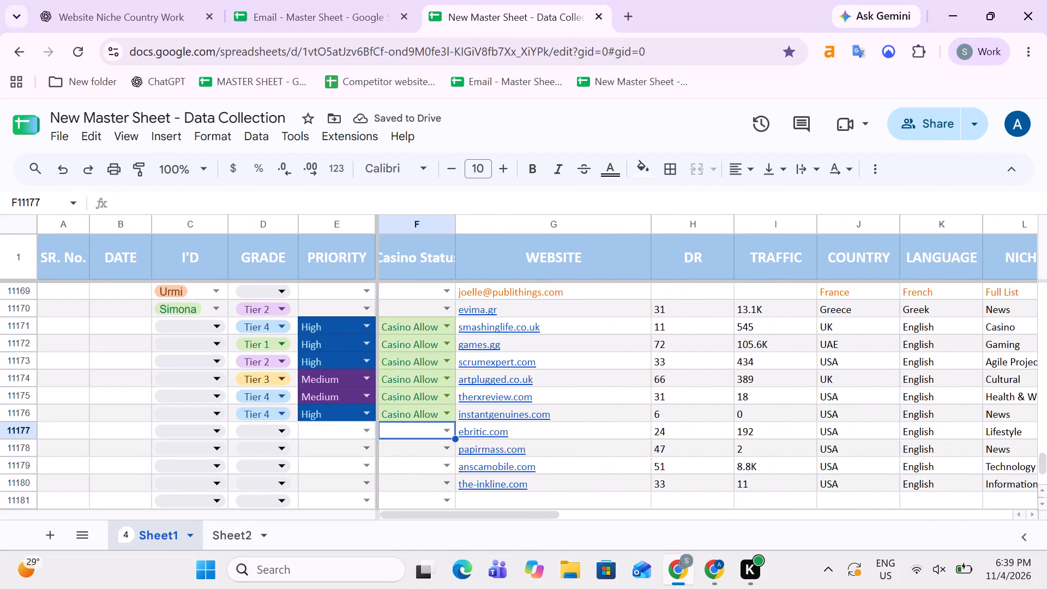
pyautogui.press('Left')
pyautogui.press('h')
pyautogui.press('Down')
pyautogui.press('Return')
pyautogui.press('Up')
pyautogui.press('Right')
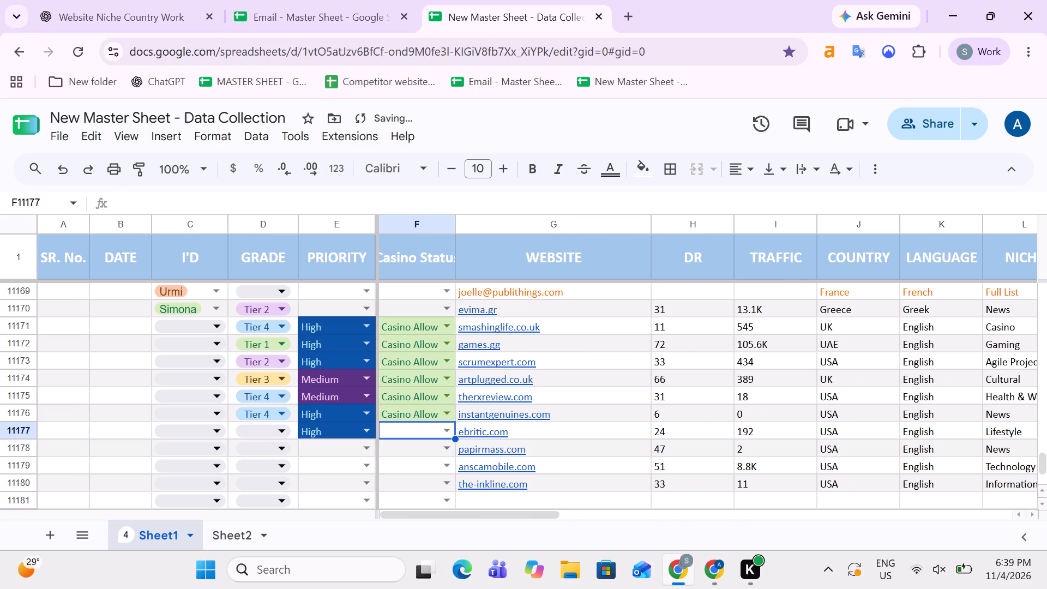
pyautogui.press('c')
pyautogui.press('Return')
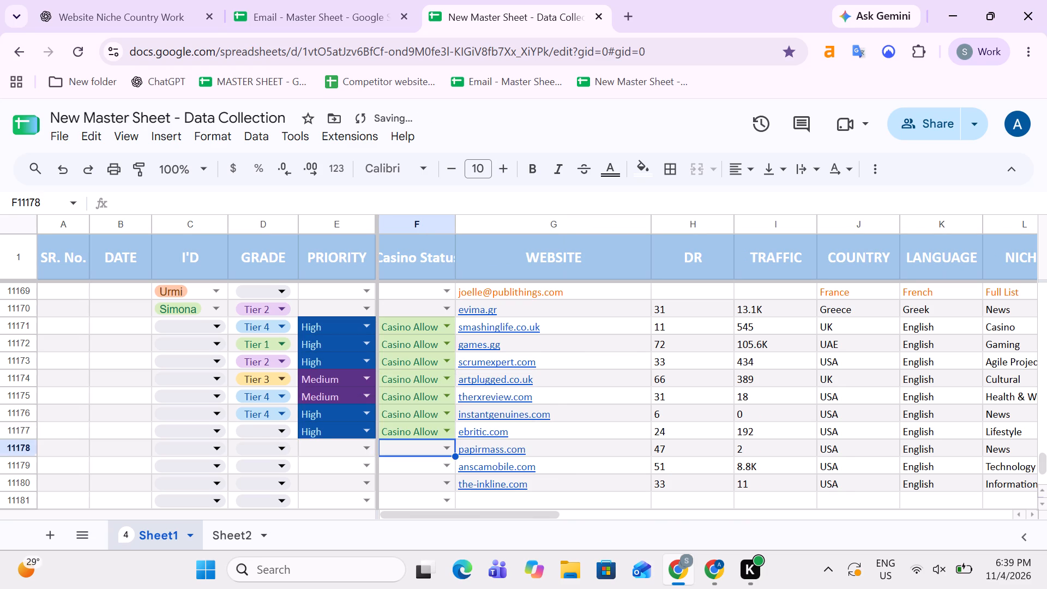
# Copy the High priority and Casino Allow status from the ebritic.com row to the papirmass.com, anscamobile.com and the-inkline.com rows.
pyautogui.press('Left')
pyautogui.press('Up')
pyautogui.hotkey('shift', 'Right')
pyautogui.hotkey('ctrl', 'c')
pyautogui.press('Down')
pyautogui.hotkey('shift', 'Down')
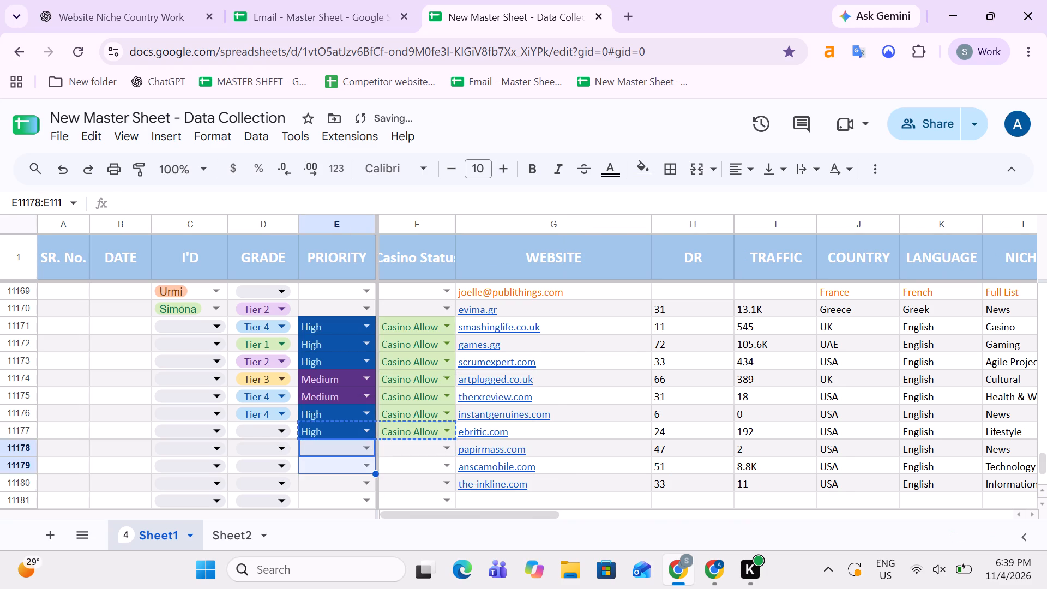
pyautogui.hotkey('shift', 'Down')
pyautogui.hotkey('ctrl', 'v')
# Check the metrics in the ebritic.com row and set its GRADE to Tier 3.
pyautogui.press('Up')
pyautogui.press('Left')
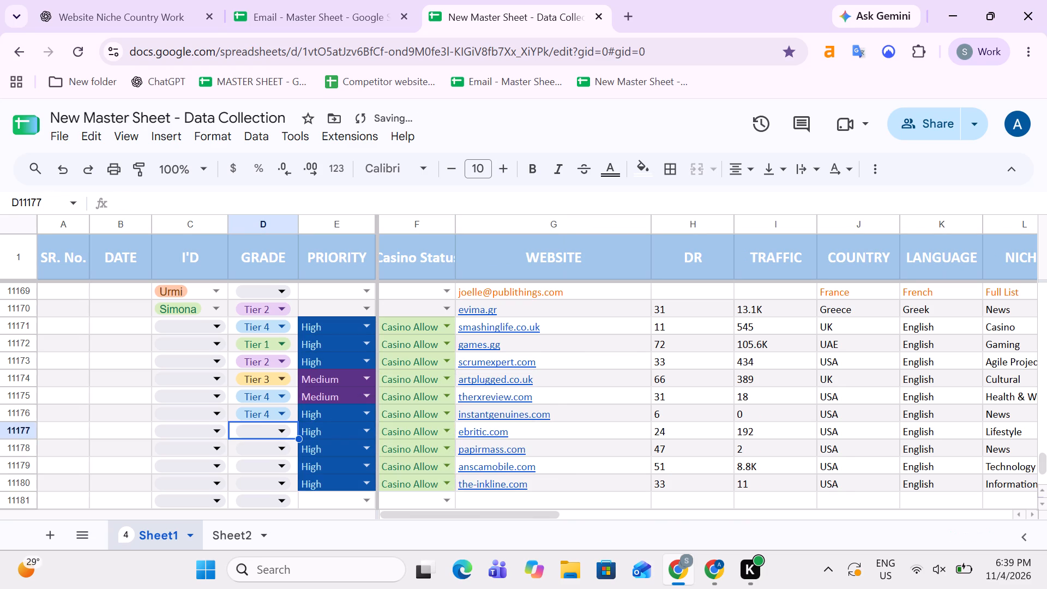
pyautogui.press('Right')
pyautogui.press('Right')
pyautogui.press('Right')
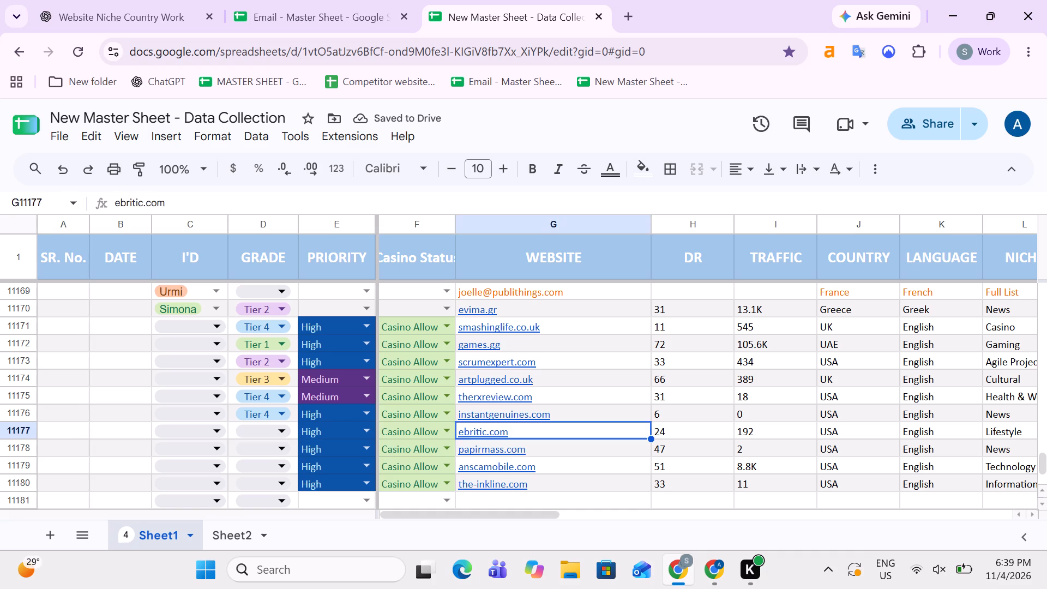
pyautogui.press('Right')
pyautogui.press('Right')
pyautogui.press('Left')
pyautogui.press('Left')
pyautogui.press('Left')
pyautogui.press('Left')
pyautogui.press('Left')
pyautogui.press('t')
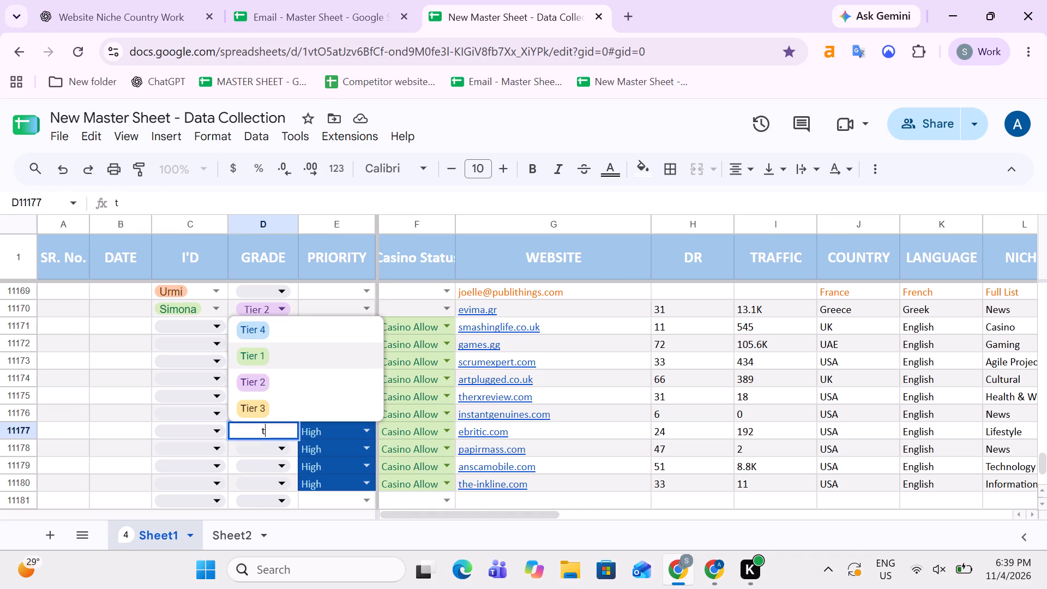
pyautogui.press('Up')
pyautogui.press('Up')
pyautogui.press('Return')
# Review the DR and traffic of papirmass.com and set its GRADE to Tier 4.
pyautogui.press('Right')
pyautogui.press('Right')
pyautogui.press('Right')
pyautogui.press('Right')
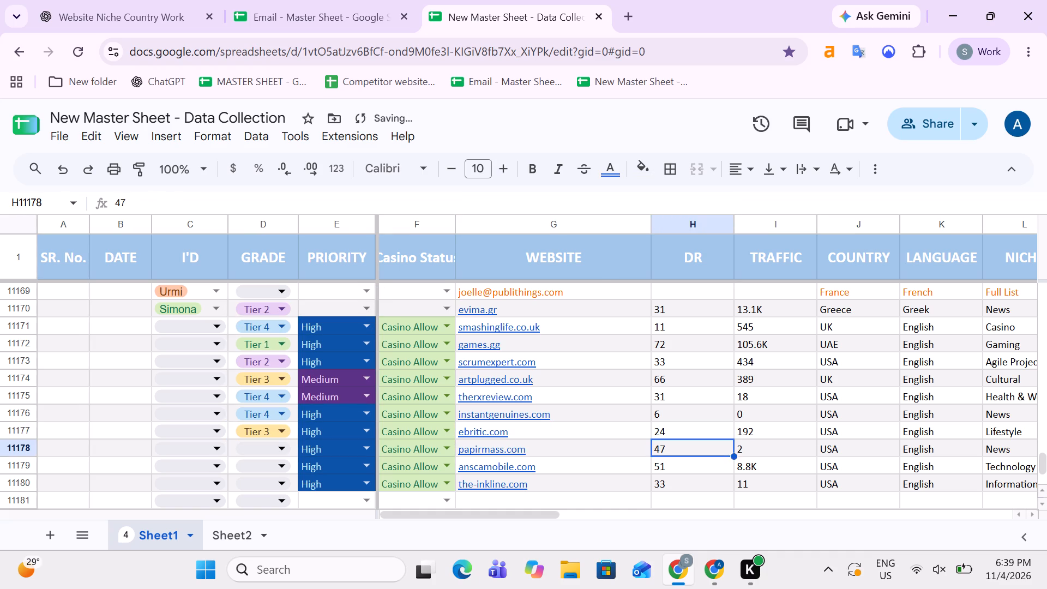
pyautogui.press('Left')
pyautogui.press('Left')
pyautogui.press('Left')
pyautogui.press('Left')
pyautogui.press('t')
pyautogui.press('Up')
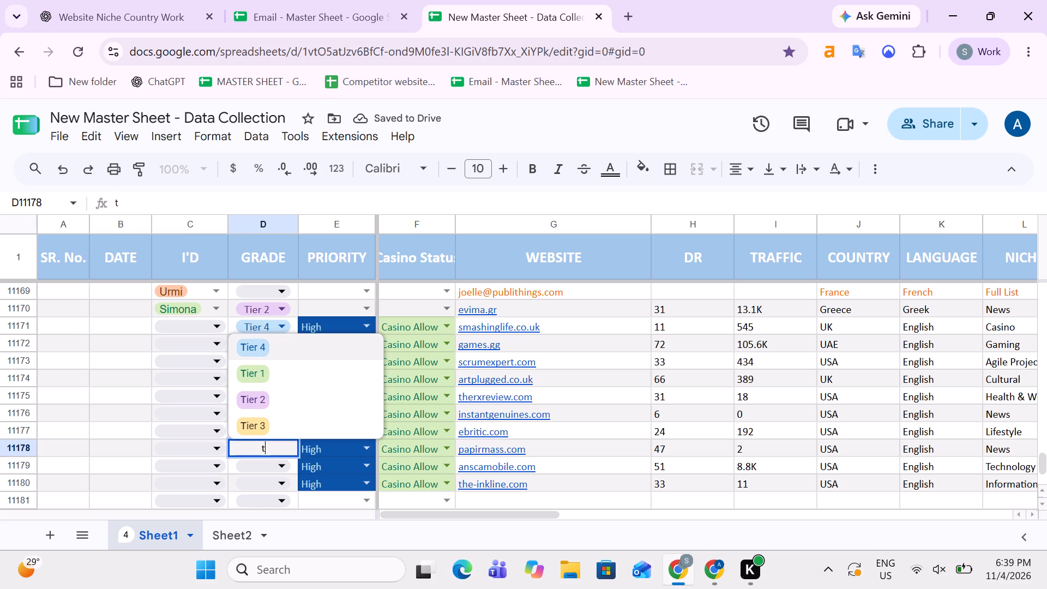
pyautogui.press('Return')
# Review the metrics of anscamobile.com and set its GRADE to Tier 1.
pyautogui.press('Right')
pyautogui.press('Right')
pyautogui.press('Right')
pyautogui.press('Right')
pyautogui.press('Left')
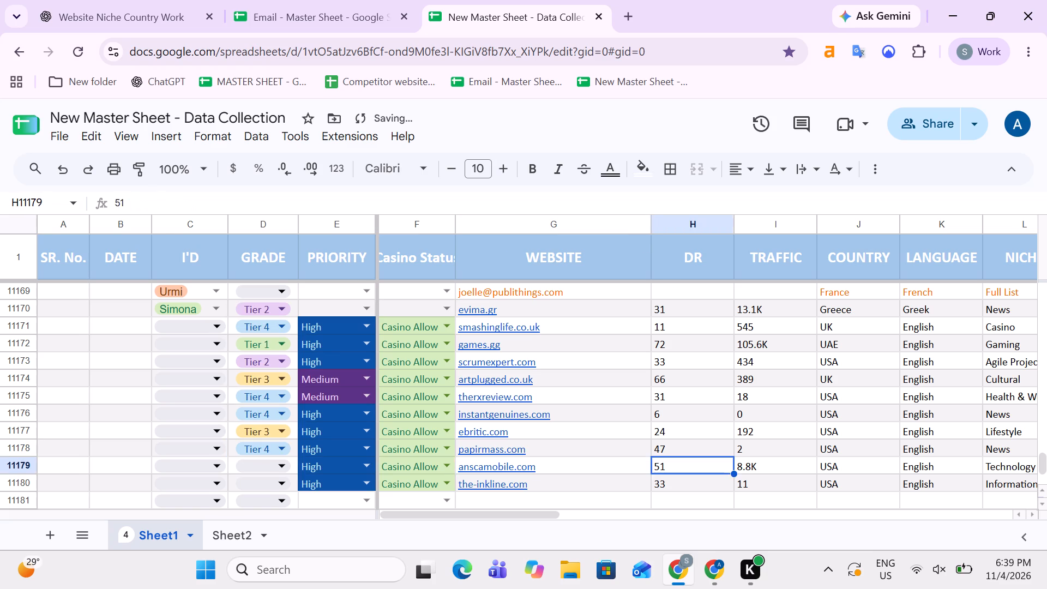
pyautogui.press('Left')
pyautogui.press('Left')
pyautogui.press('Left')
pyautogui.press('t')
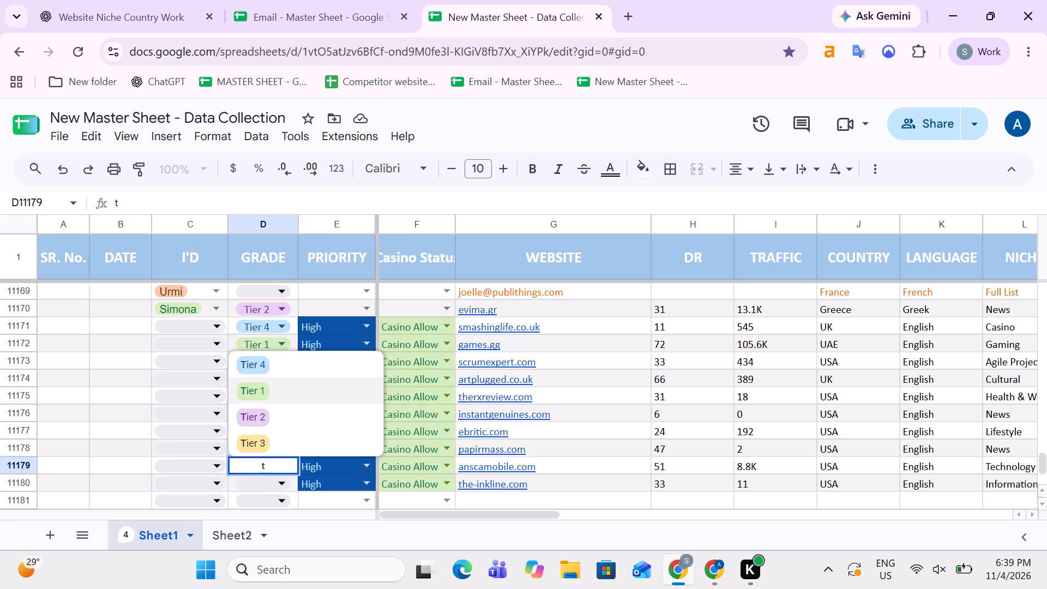
# Enter Tier 1 as the GRADE in the anscamobile.com row.
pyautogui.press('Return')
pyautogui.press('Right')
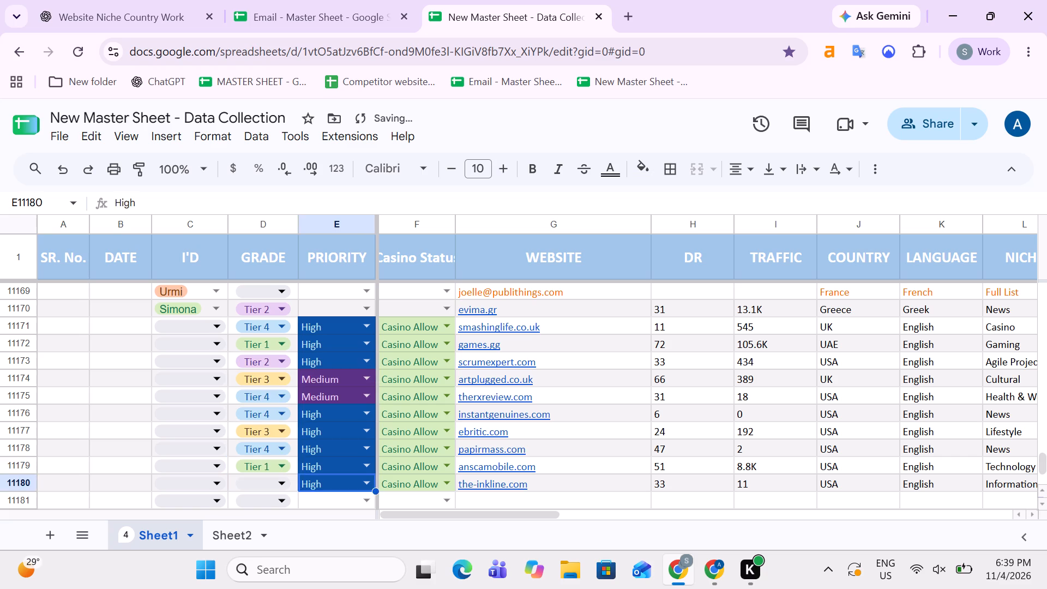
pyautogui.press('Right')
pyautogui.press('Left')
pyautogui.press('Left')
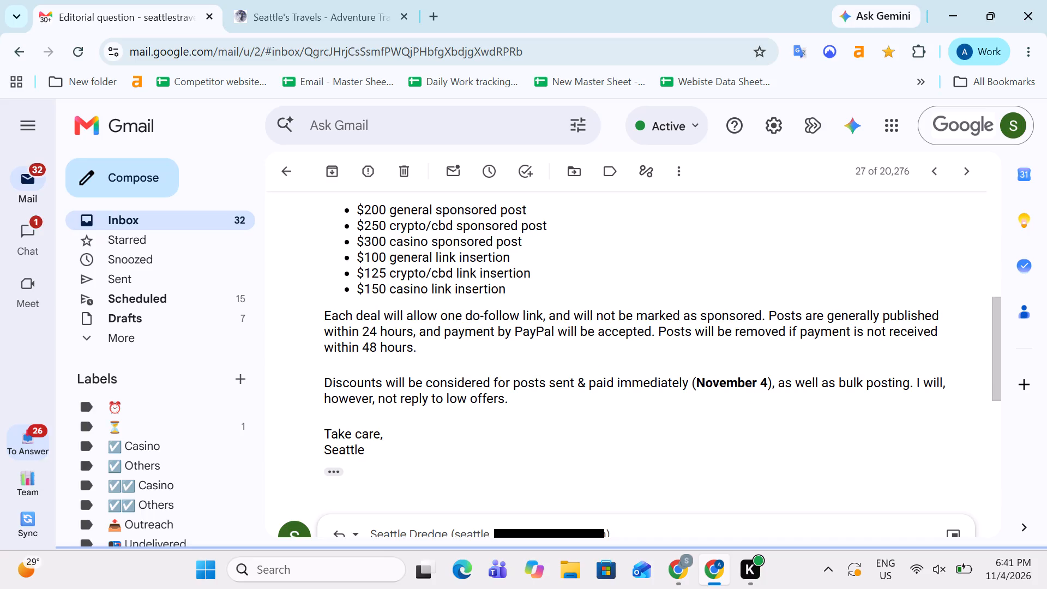
# Copy the domain seattlestravels.com from the Seattle's Travels page and paste it into the WEBSITE cell of row 11181, below the-inkline.com.
pyautogui.scroll(2, 501, 404)
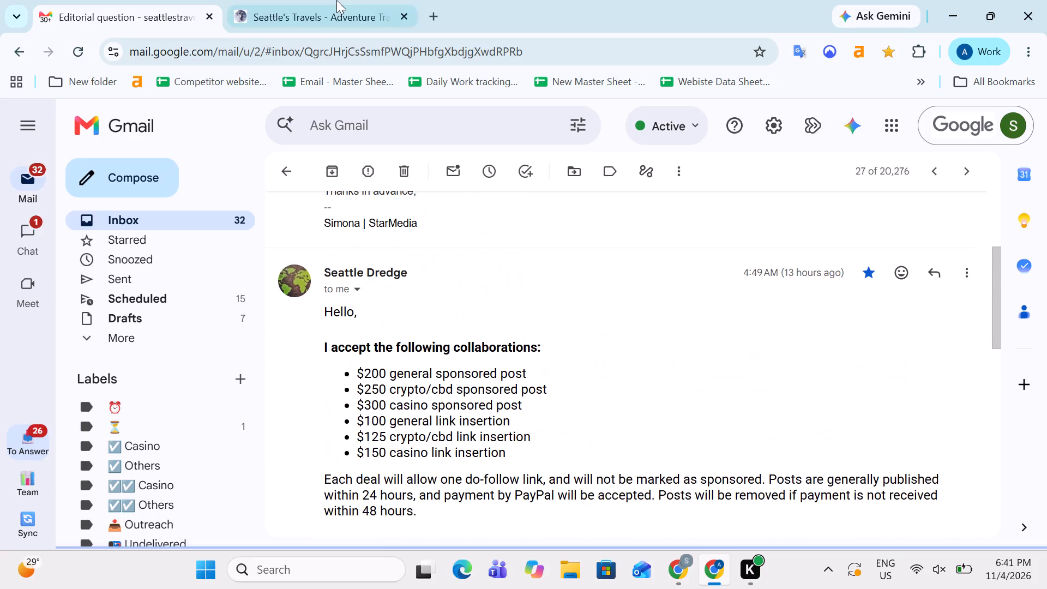
pyautogui.click(336, 0)
pyautogui.click(257, 49)
pyautogui.moveTo(257, 49); pyautogui.dragTo(230, 50)
pyautogui.hotkey('ctrl', 'c')
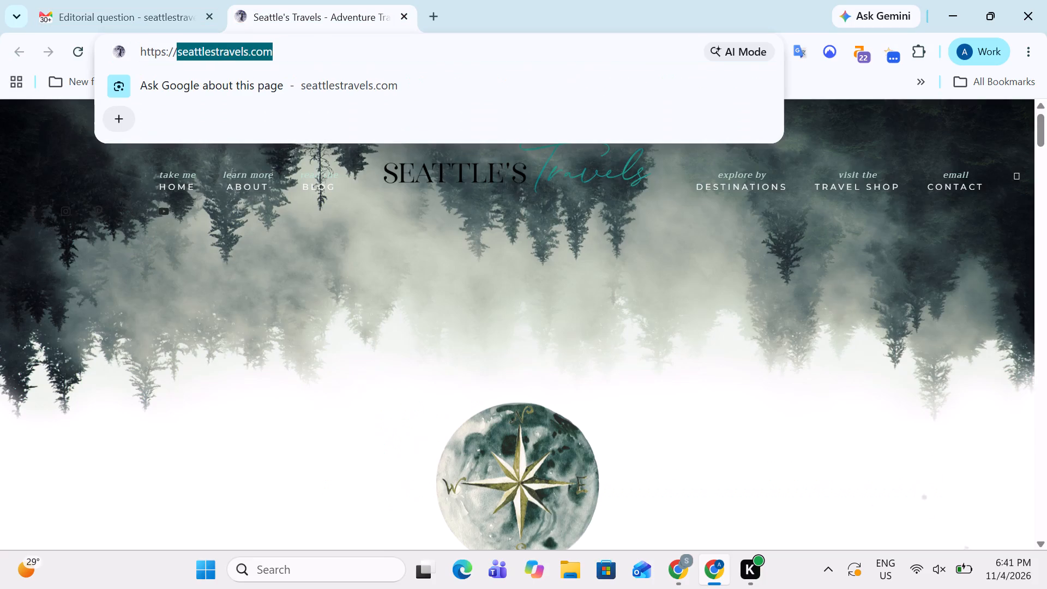
pyautogui.hotkey('ctrl', 'c')
pyautogui.hotkey('alt', 'Tab')
pyautogui.press('Down')
pyautogui.press('Return')
pyautogui.hotkey('ctrl', 'v')
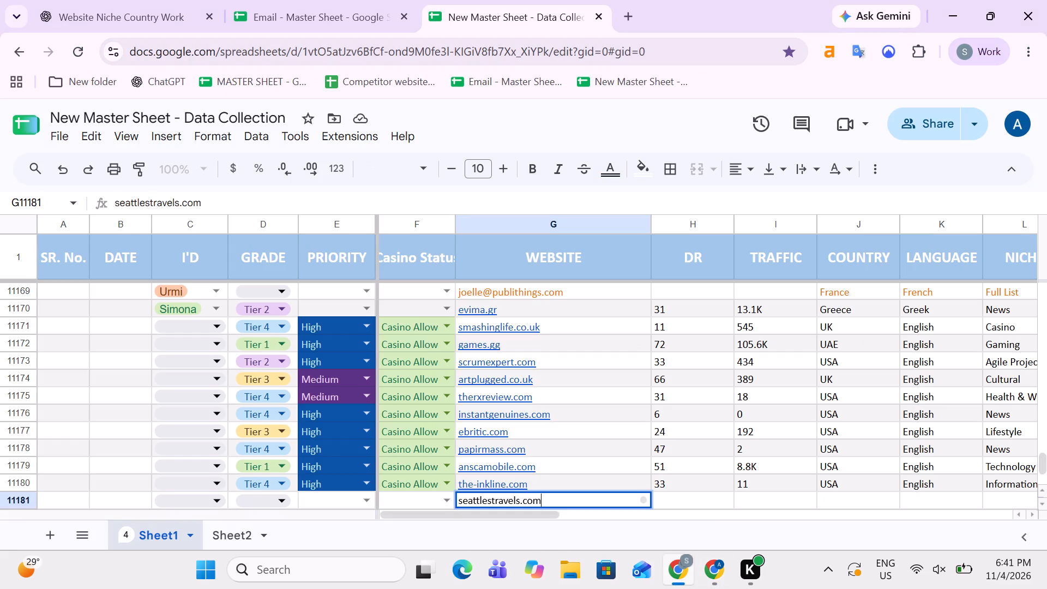
pyautogui.press('Tab')
pyautogui.press('Right')
pyautogui.press('Left')
# Return to the Seattle's Travels site, search it for Netbet and check the site's metrics in the Ahrefs extension.
pyautogui.hotkey('alt', 'Tab')
pyautogui.scroll(-14, 259, 128)
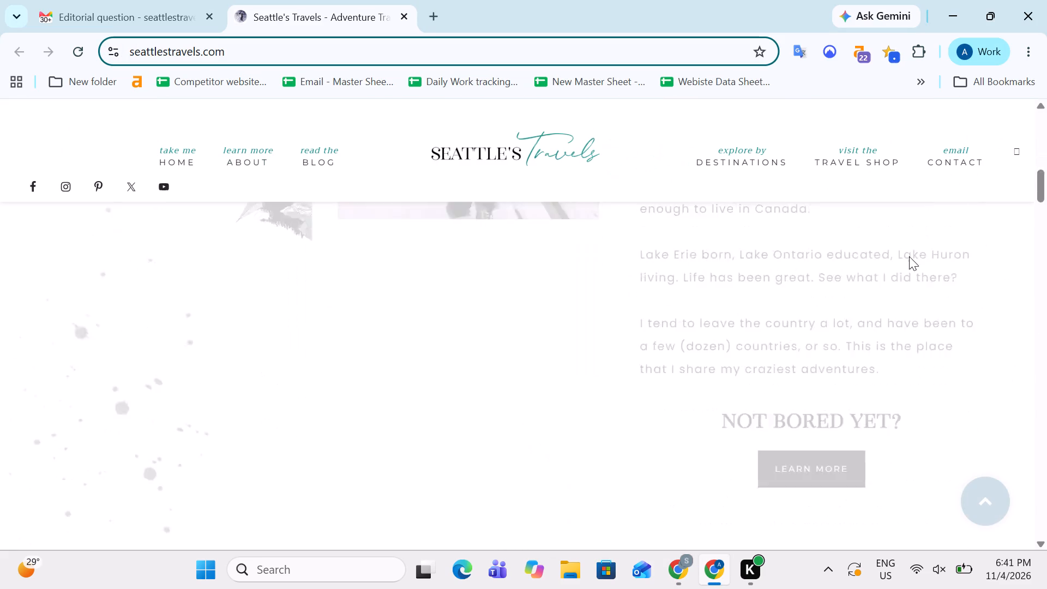
pyautogui.scroll(20, 622, 370)
pyautogui.scroll(4, 622, 370)
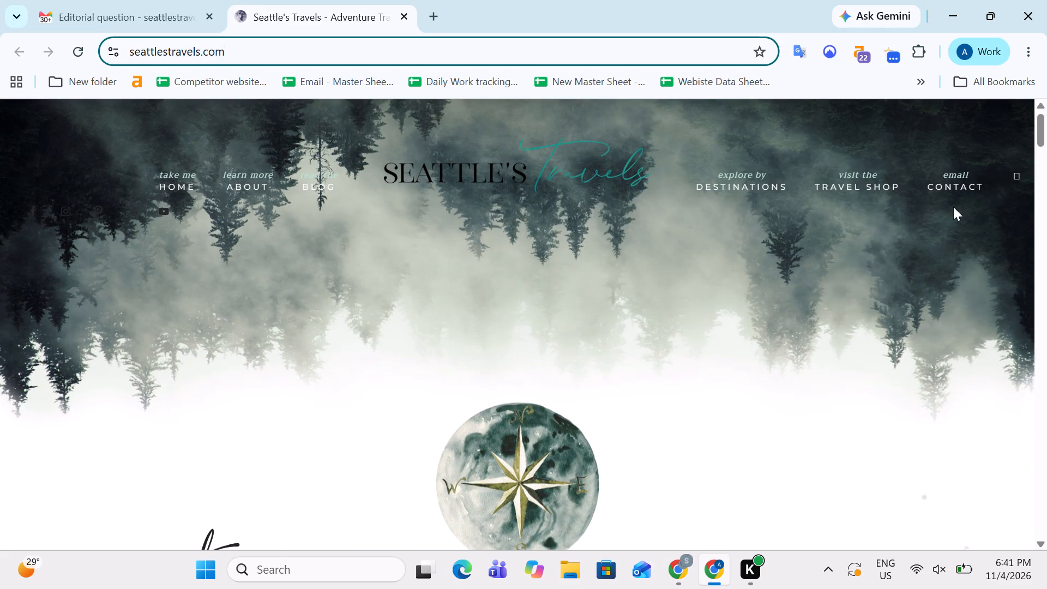
pyautogui.click(1020, 178)
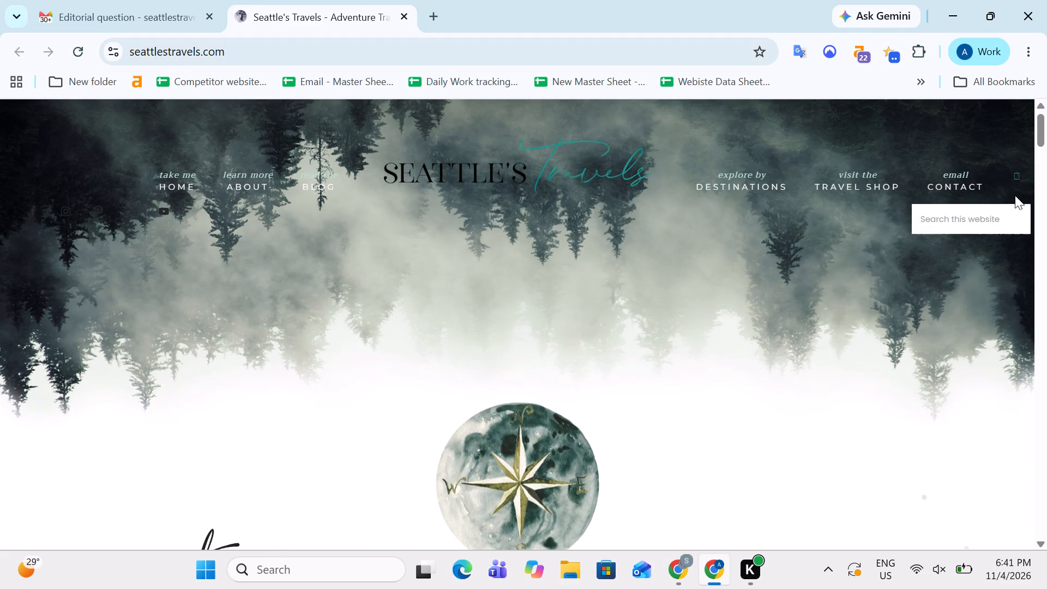
pyautogui.click(948, 220)
pyautogui.click(949, 255)
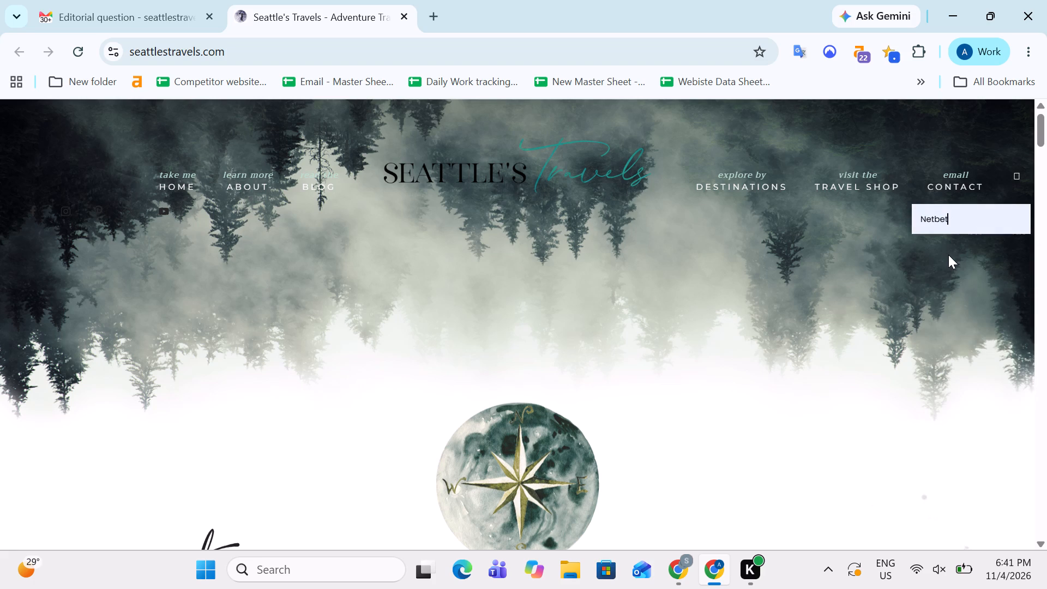
pyautogui.press('Return')
pyautogui.click(857, 53)
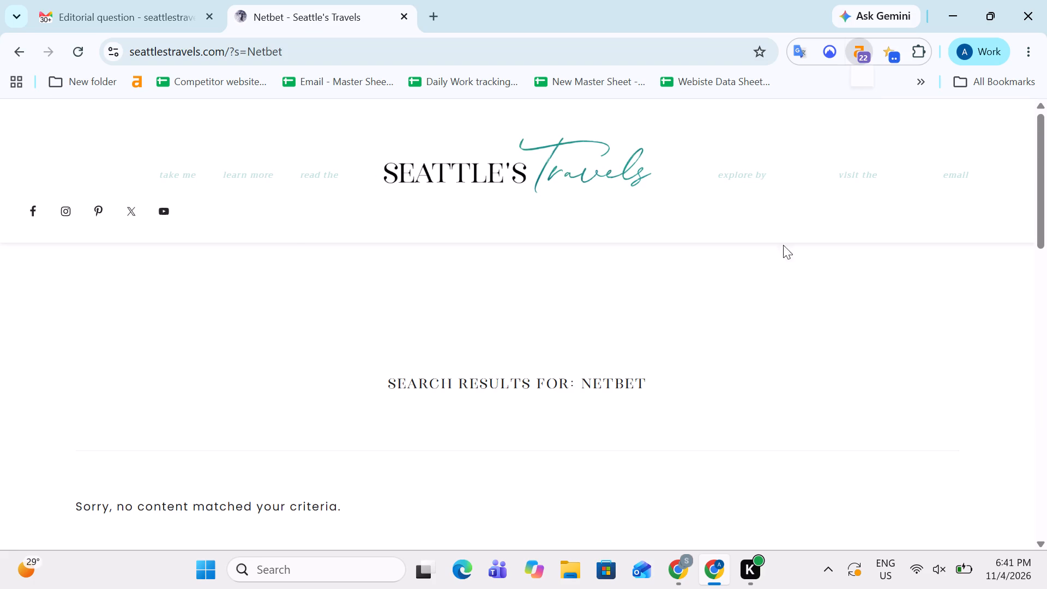
# In the New Master Sheet, fill the seattlestravels.com row with DR 22, TRAFFIC 1.7K, COUNTRY USA, LANGUAGE English and NICHE Tour & Travel.
pyautogui.hotkey('alt', 'Tab')
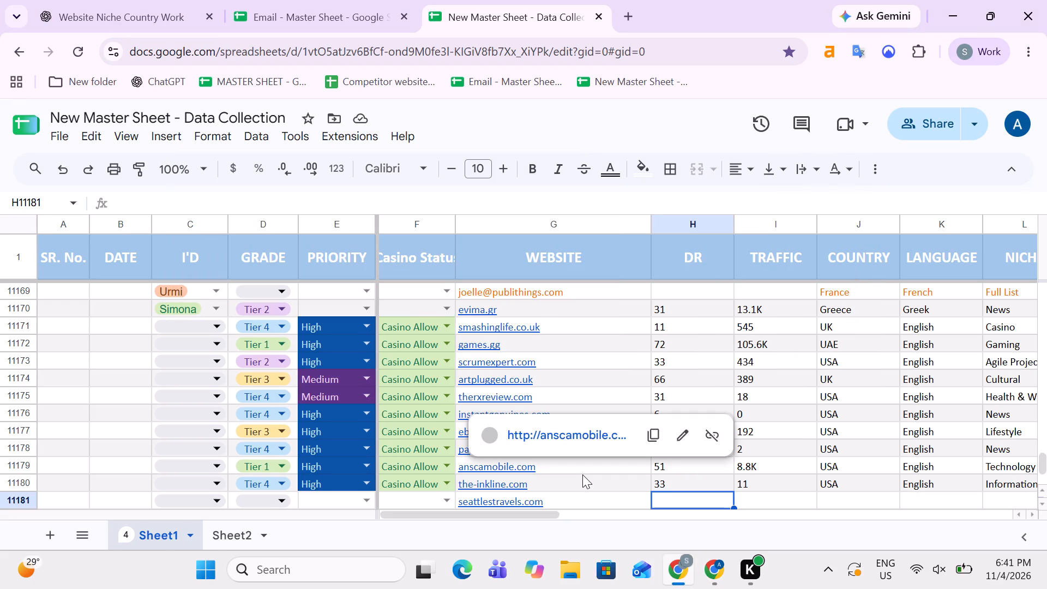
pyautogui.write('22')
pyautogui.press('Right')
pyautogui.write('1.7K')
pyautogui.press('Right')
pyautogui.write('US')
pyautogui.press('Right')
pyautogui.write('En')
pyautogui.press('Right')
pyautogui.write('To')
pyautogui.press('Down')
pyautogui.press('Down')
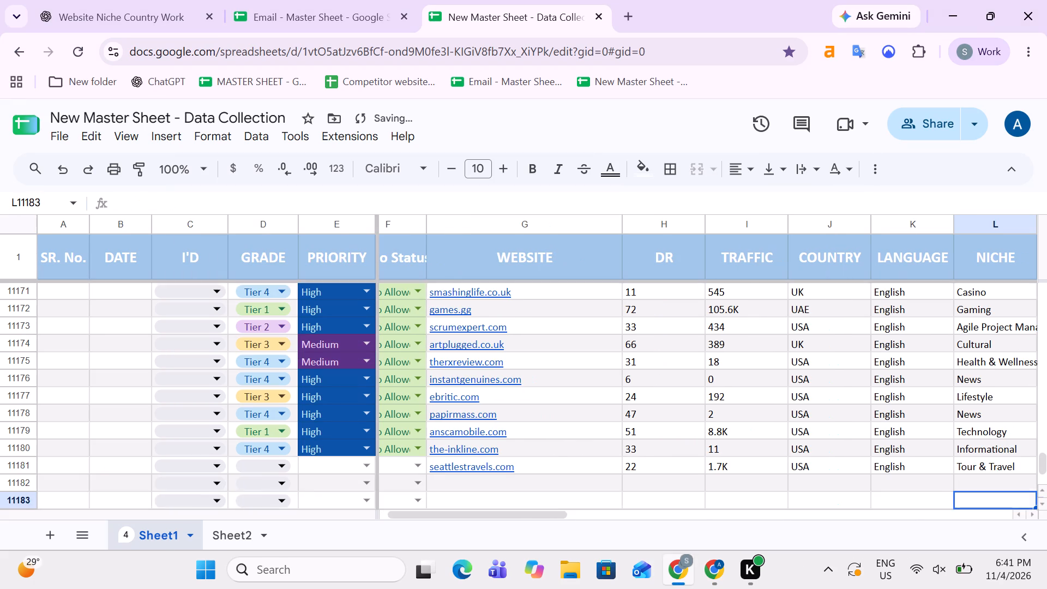
# Close the Seattle's Travels page, check the sponsored post prices in its Gmail thread, and enter PRICE 200 and CASINO PRICE 300 in row 11181.
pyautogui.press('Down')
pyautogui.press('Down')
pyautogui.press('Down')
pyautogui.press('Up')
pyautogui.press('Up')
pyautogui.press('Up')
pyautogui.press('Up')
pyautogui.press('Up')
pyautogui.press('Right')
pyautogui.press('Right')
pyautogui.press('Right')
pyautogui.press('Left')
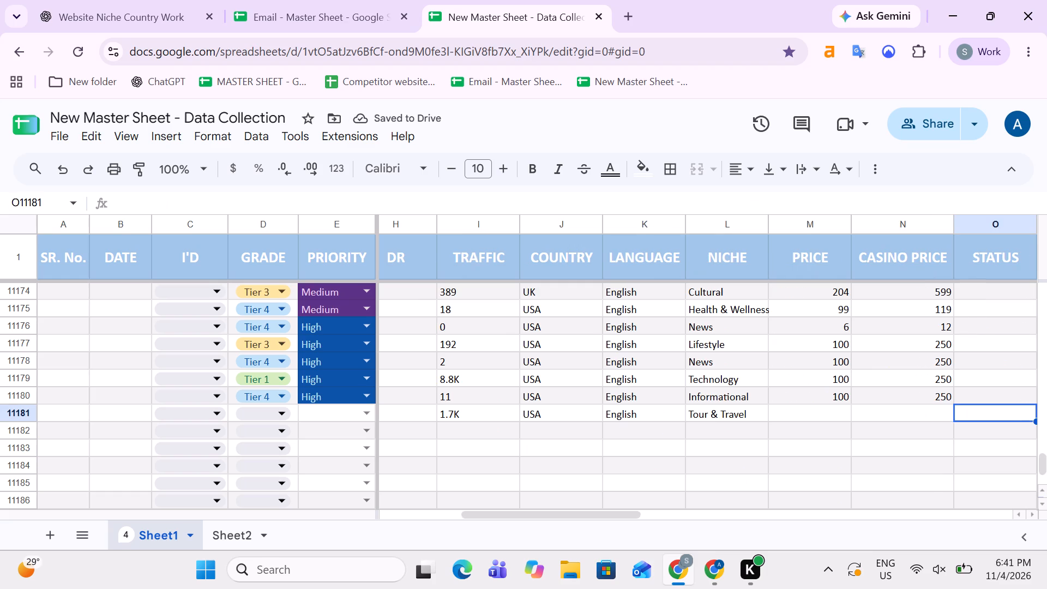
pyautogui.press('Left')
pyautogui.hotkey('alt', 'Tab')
pyautogui.click(0, 491)
pyautogui.scroll(-3, 328, 424)
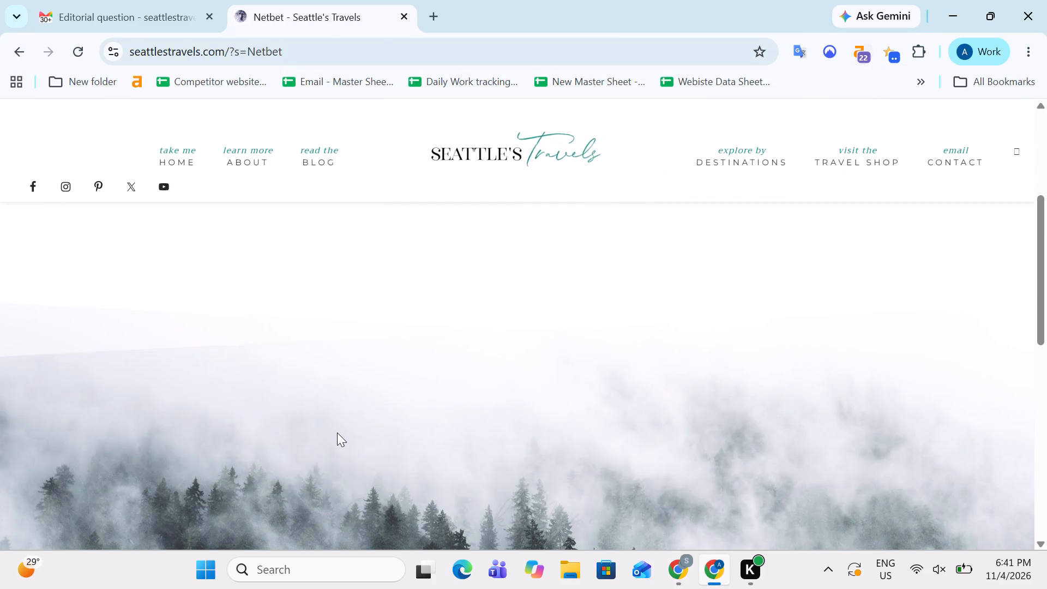
pyautogui.scroll(7, 337, 432)
pyautogui.click(401, 19)
pyautogui.scroll(1, 572, 398)
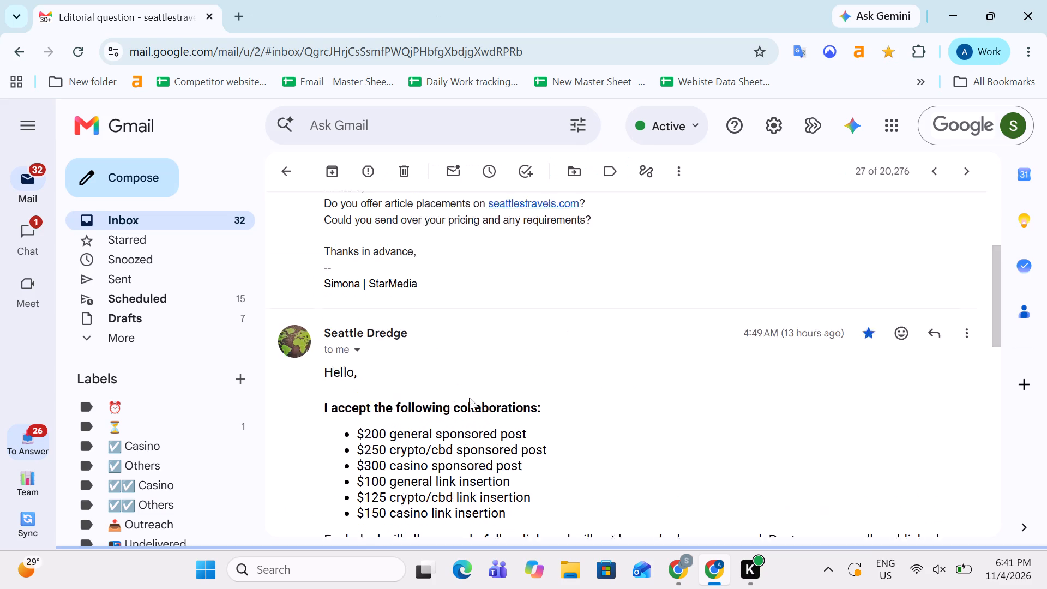
pyautogui.scroll(-1, 381, 457)
pyautogui.hotkey('alt', 'Tab')
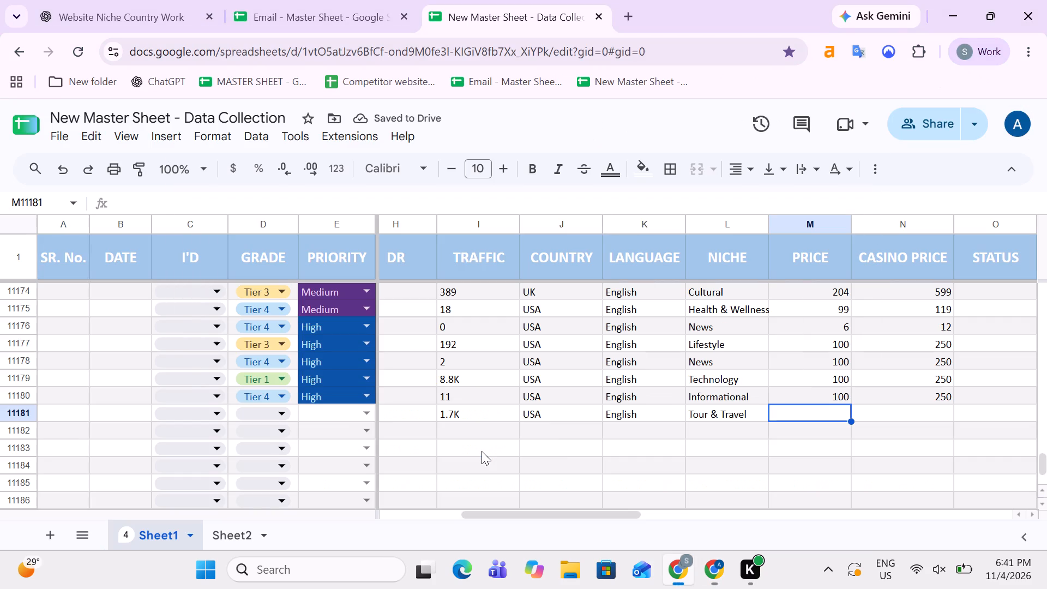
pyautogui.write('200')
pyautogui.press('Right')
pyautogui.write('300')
# Set the WEBSITE TYPE of seattlestravels.com in row 11181 to Unique.
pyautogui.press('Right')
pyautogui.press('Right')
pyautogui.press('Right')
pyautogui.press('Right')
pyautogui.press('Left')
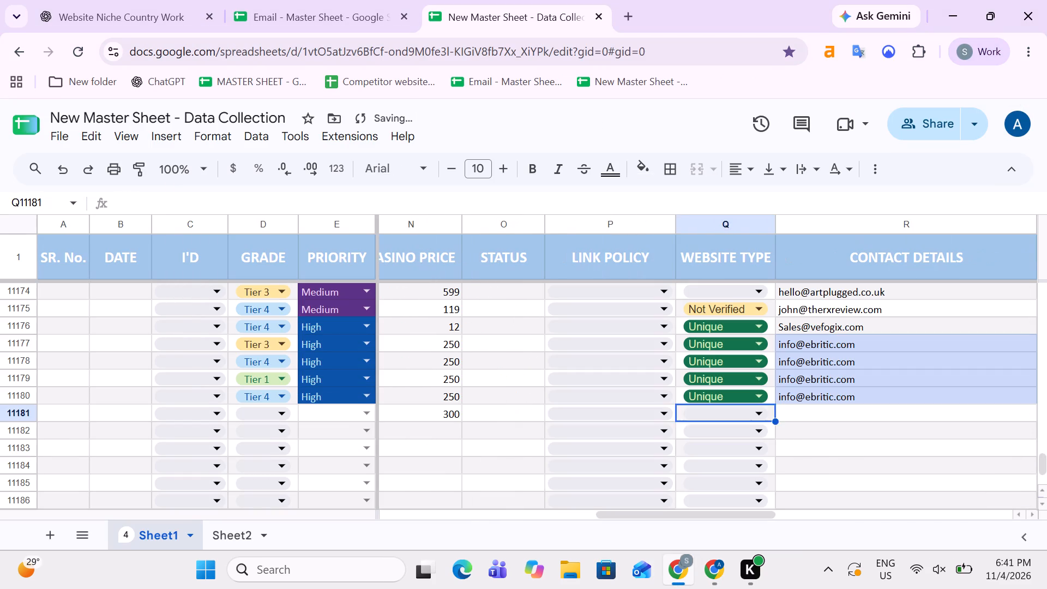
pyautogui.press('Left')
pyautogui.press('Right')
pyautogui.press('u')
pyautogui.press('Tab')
# Switch back to the Seattle's Travels email thread in Gmail.
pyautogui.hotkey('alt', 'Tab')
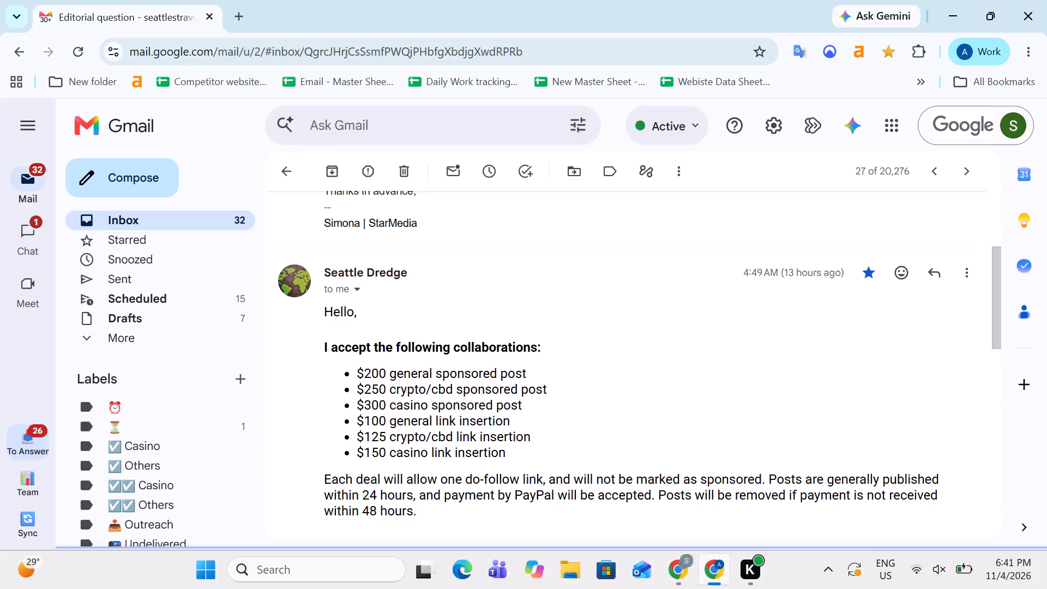
# From the offer email in Gmail, return to the New Master Sheet and paste the sender's contact into CONTACT DETAILS for seattlestravels.com.
pyautogui.click(633, 330)
pyautogui.hotkey('alt', 'Tab')
pyautogui.hotkey('ctrl', 'v')
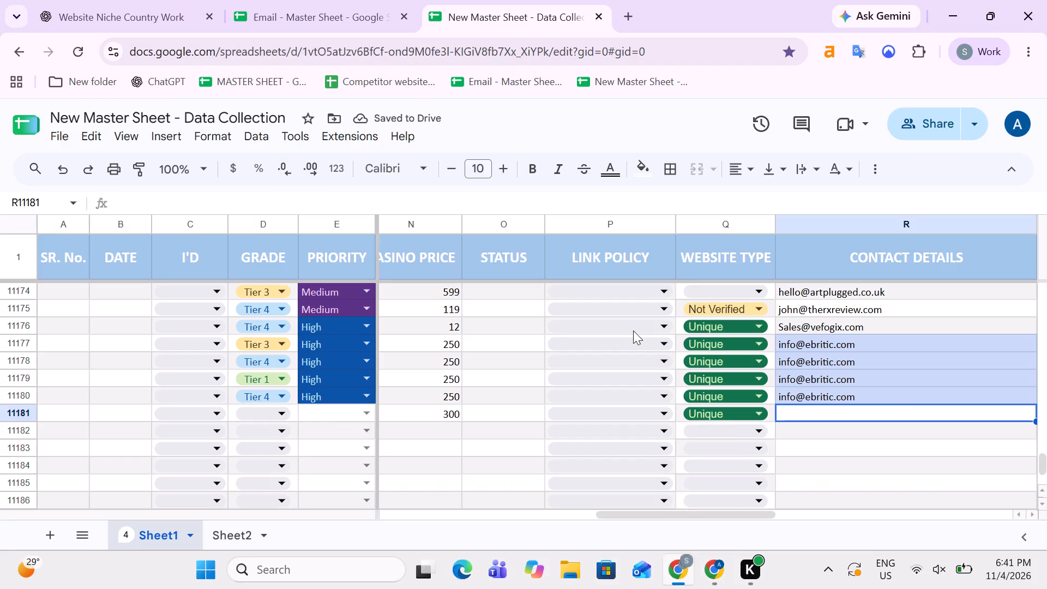
# Copy the High priority and Casino Allow status from the the-inkline.com row to the seattlestravels.com row.
pyautogui.press('Left')
pyautogui.press('Left')
pyautogui.press('Left')
pyautogui.press('Left')
pyautogui.press('Left')
pyautogui.press('Left')
pyautogui.press('Left')
pyautogui.press('Left')
pyautogui.press('Left')
pyautogui.press('Left')
pyautogui.press('Left')
pyautogui.press('Left')
pyautogui.press('Left')
pyautogui.press('Left')
pyautogui.press('Left')
pyautogui.press('Right')
pyautogui.press('Right')
pyautogui.press('Up')
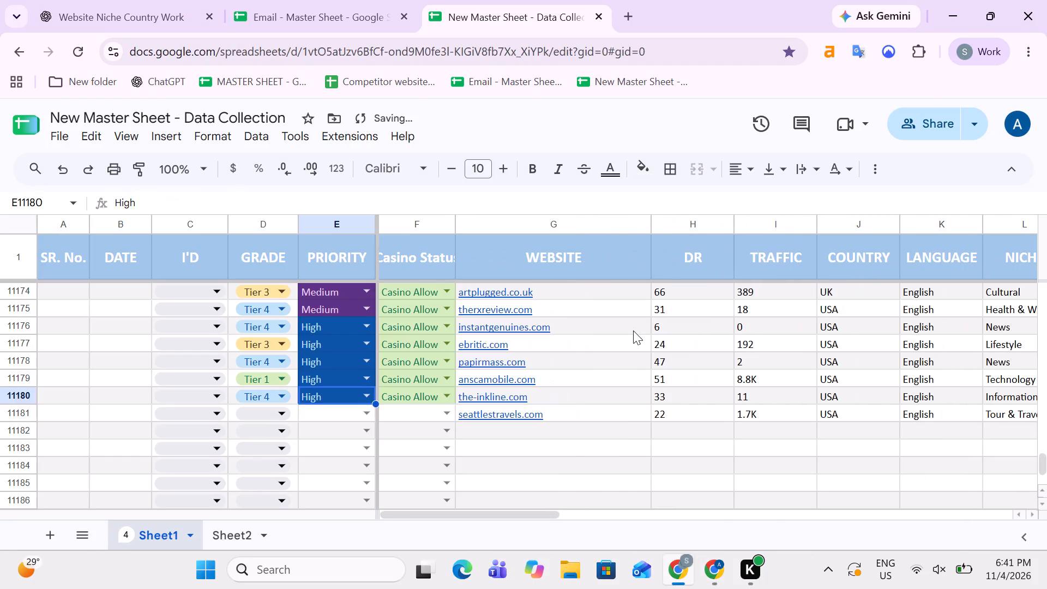
pyautogui.hotkey('shift', 'Right')
pyautogui.hotkey('ctrl', 'c')
pyautogui.press('Down')
pyautogui.hotkey('ctrl', 'v')
# Set the GRADE of seattlestravels.com to Tier 3.
pyautogui.press('Left')
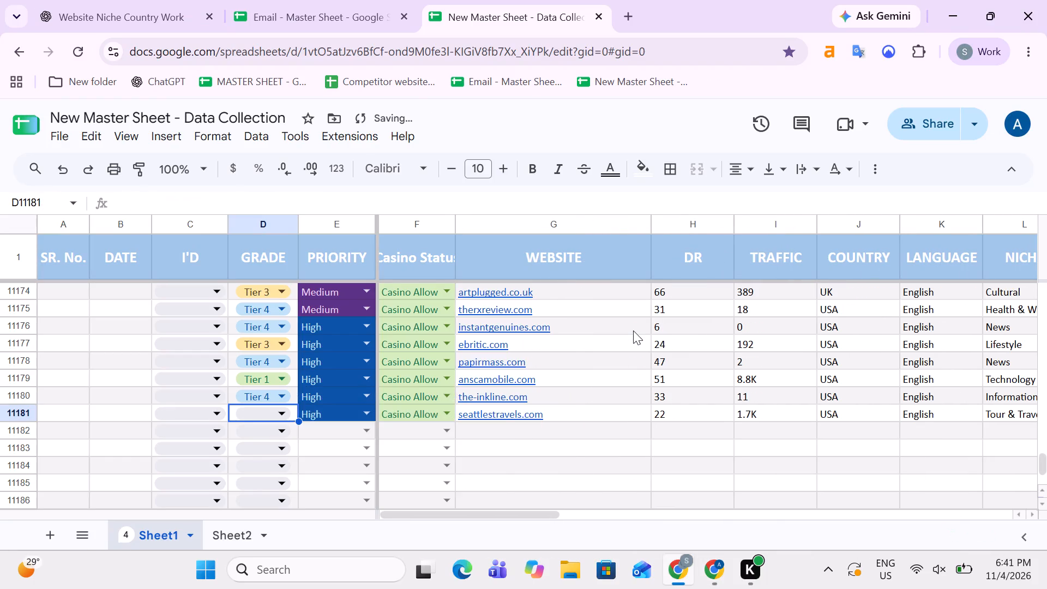
pyautogui.press('t')
pyautogui.press('Up')
pyautogui.press('Up')
pyautogui.press('Return')
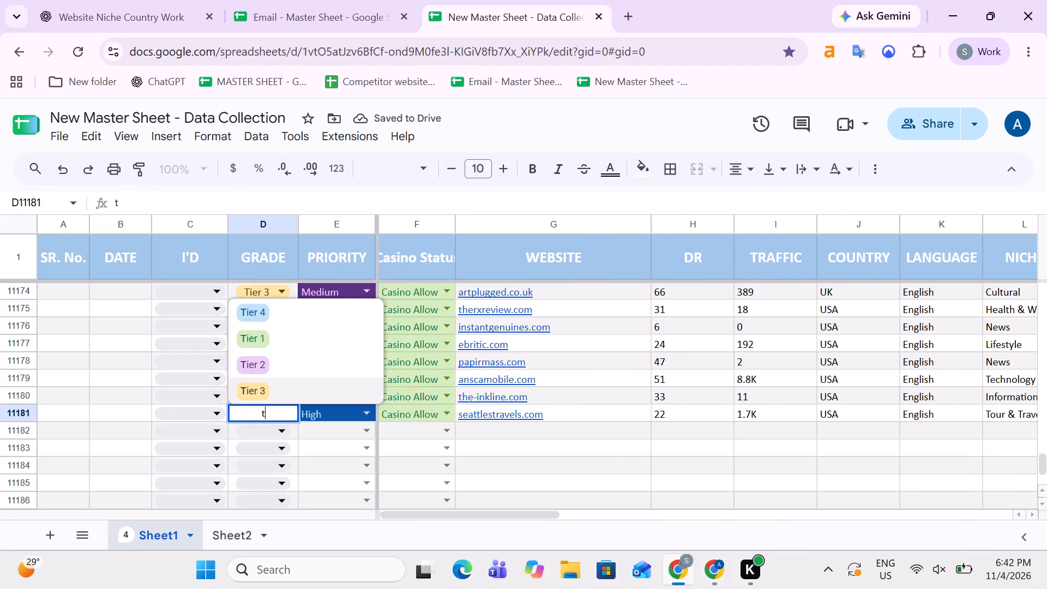
pyautogui.press('Up')
pyautogui.press('Right')
pyautogui.press('Right')
pyautogui.press('Right')
pyautogui.hotkey('alt', 'Tab')
pyautogui.scroll(-3, 513, 235)
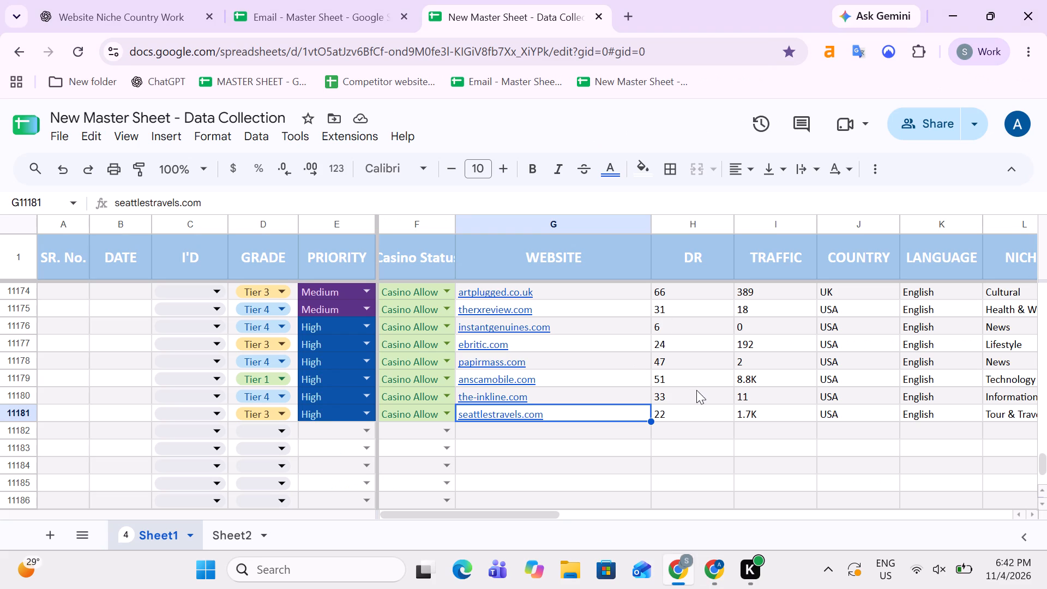
pyautogui.hotkey('ctrl', 'f')
pyautogui.hotkey('ctrl', 'v')
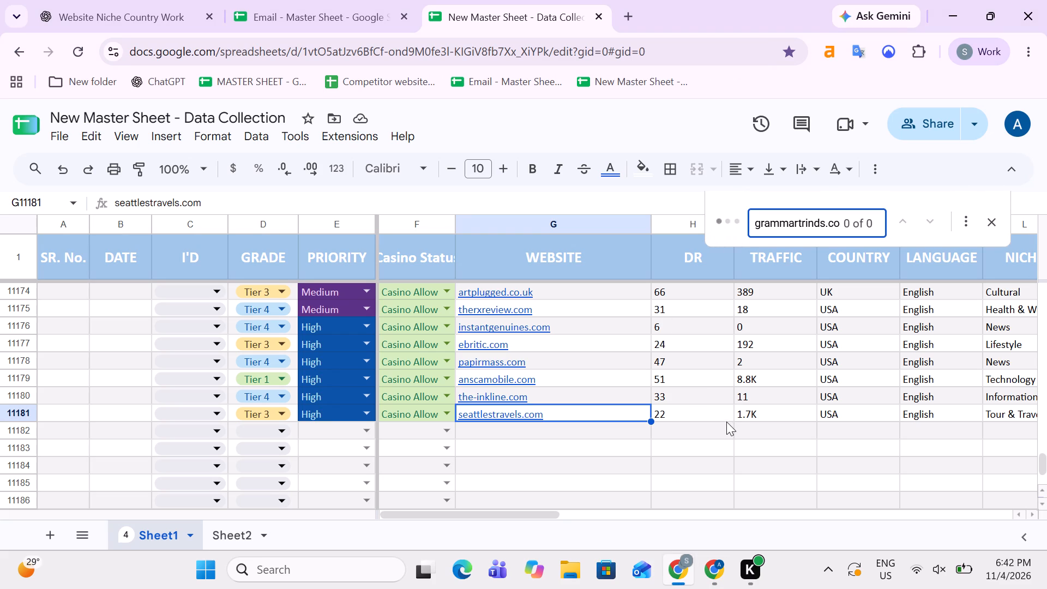
pyautogui.scroll(1, 719, 417)
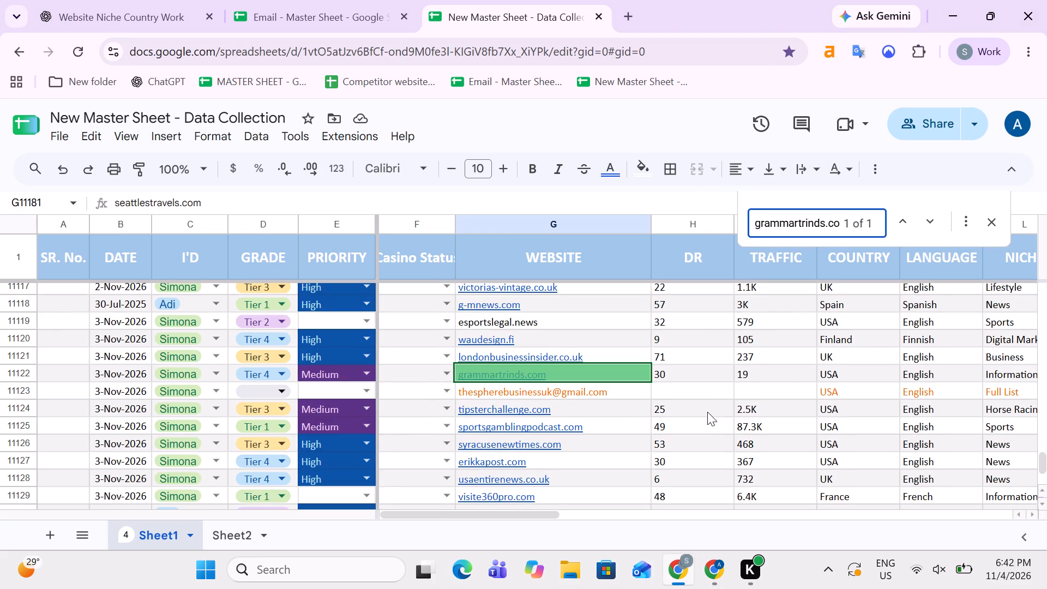
# Examine the grammartrinds.com row and the publisher's Full List row below it across the price, link policy, contact, file version and status columns.
pyautogui.click(697, 374)
pyautogui.press('Right')
pyautogui.press('Right')
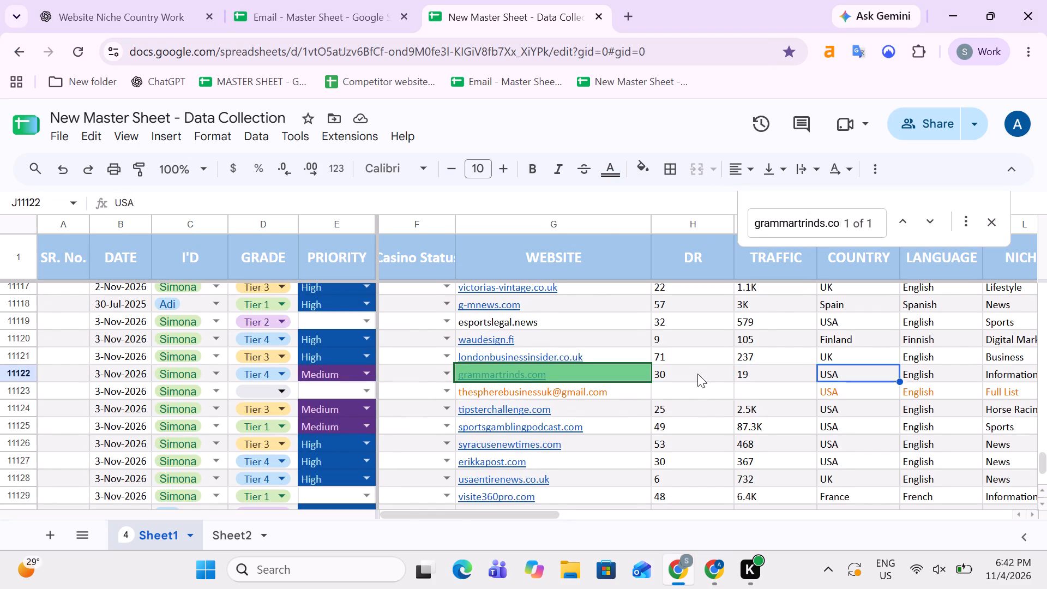
pyautogui.press('Right')
pyautogui.press('Right')
pyautogui.press('Right')
pyautogui.press('Right')
pyautogui.press('Right')
pyautogui.press('Right')
pyautogui.press('Right')
pyautogui.press('Right')
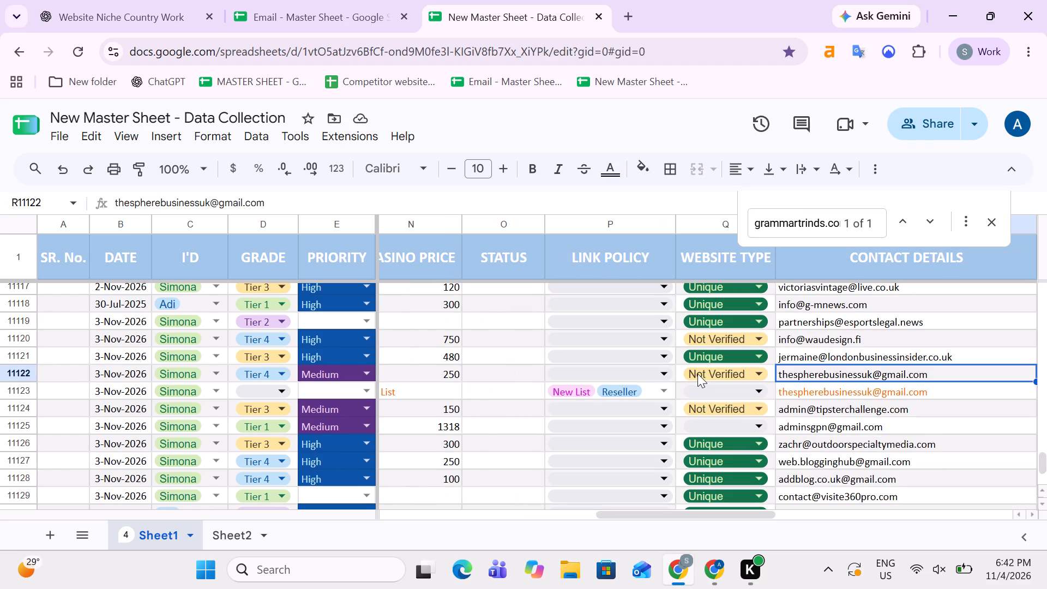
pyautogui.press('Right')
pyautogui.press('Down')
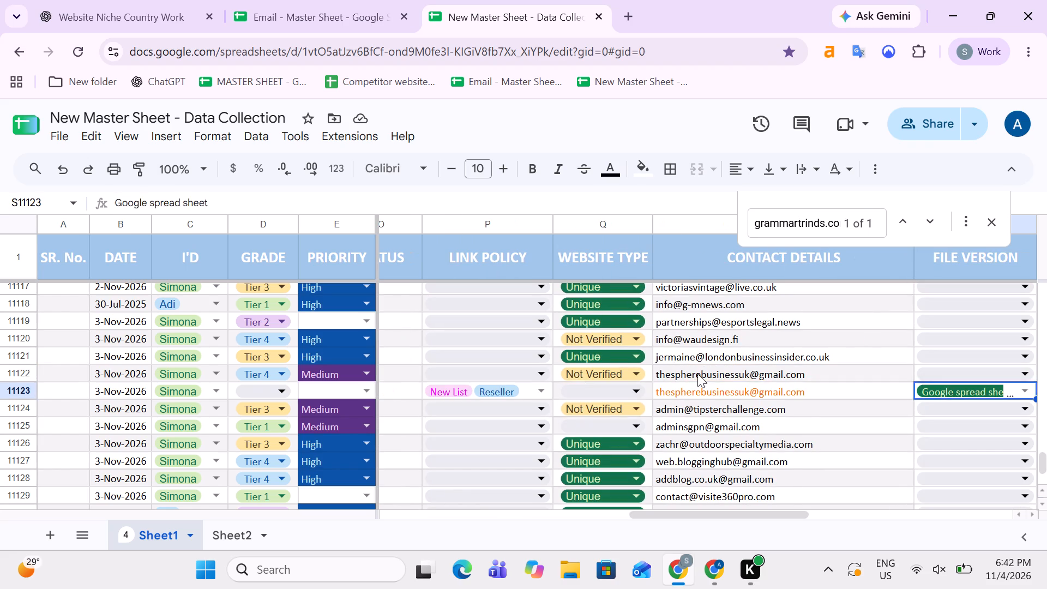
pyautogui.press('Left')
pyautogui.press('Left')
pyautogui.press('Left')
pyautogui.press('Left')
pyautogui.press('Left')
pyautogui.press('Left')
pyautogui.press('Right')
pyautogui.press('Right')
pyautogui.press('Left')
pyautogui.press('Left')
pyautogui.press('Left')
pyautogui.press('Left')
pyautogui.press('Left')
pyautogui.press('Left')
pyautogui.press('Left')
pyautogui.press('Left')
pyautogui.press('Left')
pyautogui.press('Left')
pyautogui.press('Left')
pyautogui.press('Left')
pyautogui.press('Left')
pyautogui.press('Left')
pyautogui.press('Left')
pyautogui.press('Left')
pyautogui.press('Left')
pyautogui.press('Left')
pyautogui.press('Left')
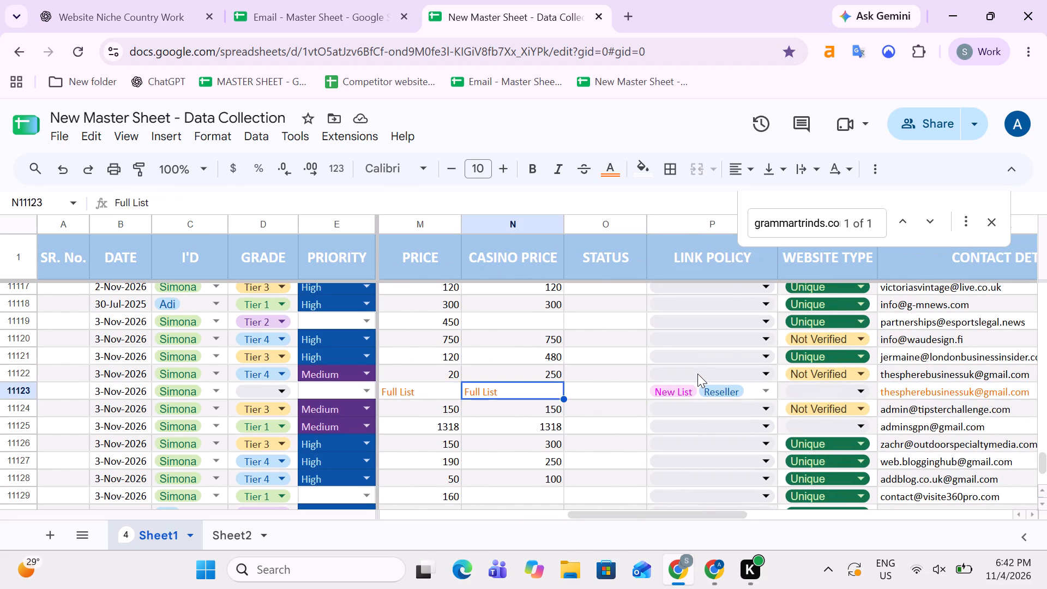
pyautogui.press('Right')
pyautogui.press('Right')
pyautogui.press('Right')
pyautogui.press('Right')
pyautogui.press('Right')
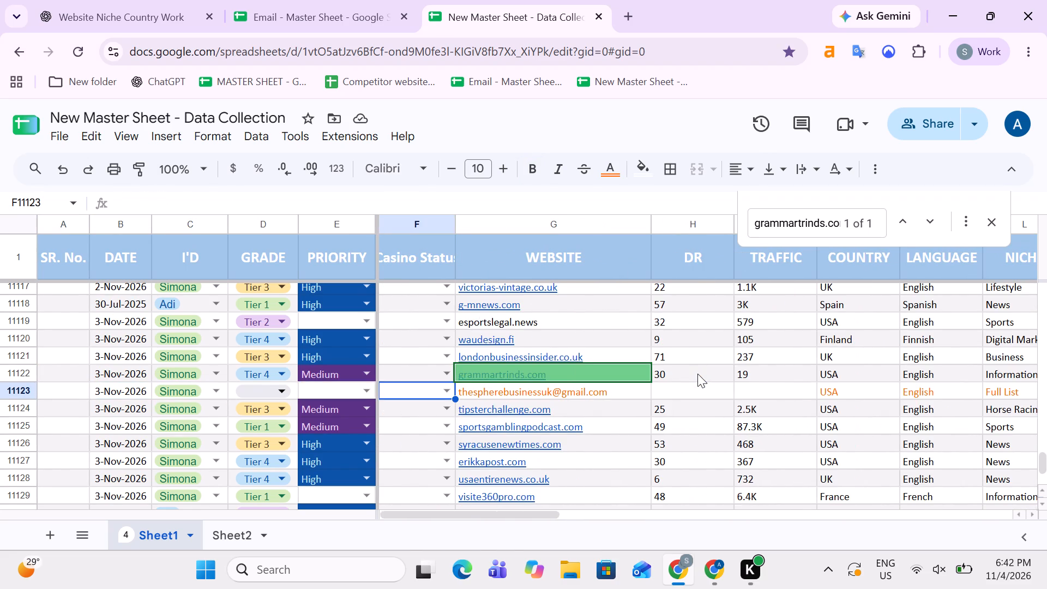
pyautogui.press('Left')
pyautogui.press('Left')
pyautogui.press('Right')
pyautogui.press('Right')
pyautogui.press('Right')
pyautogui.press('Left')
pyautogui.press('Left')
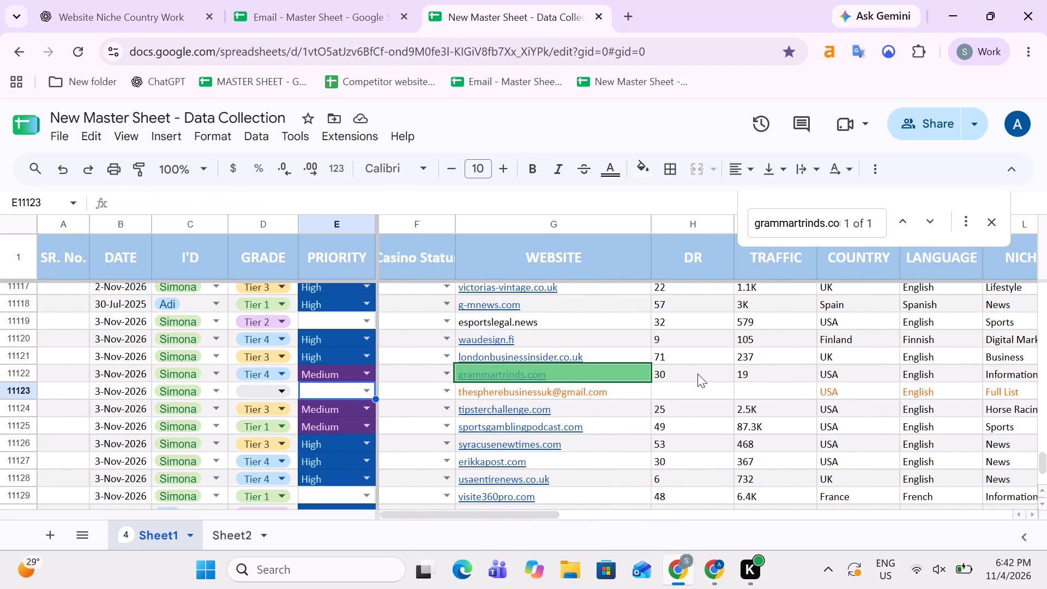
pyautogui.press('Right')
pyautogui.hotkey('alt', 'Tab')
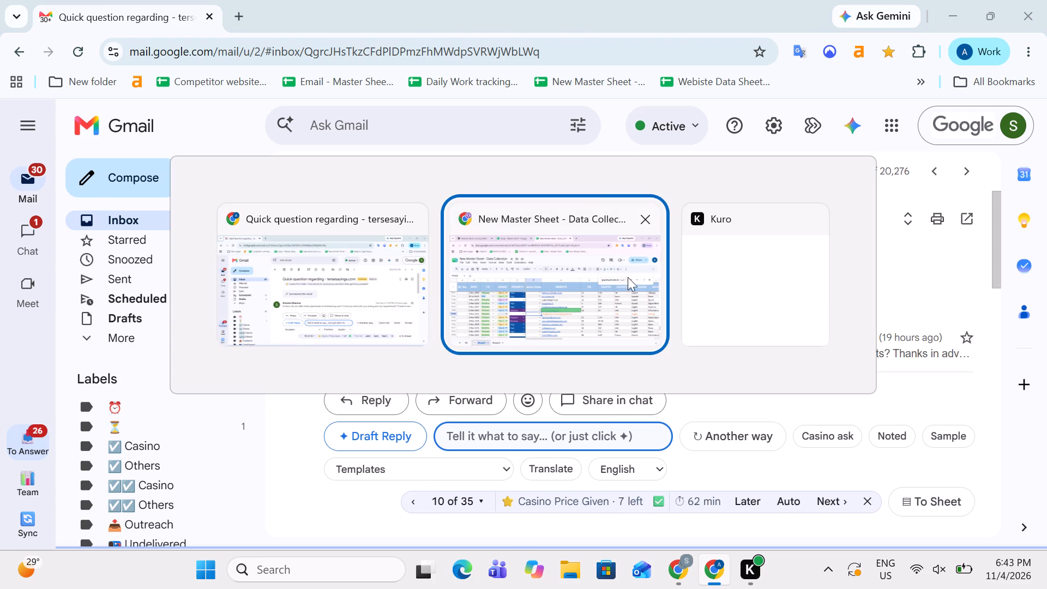
pyautogui.click(610, 279)
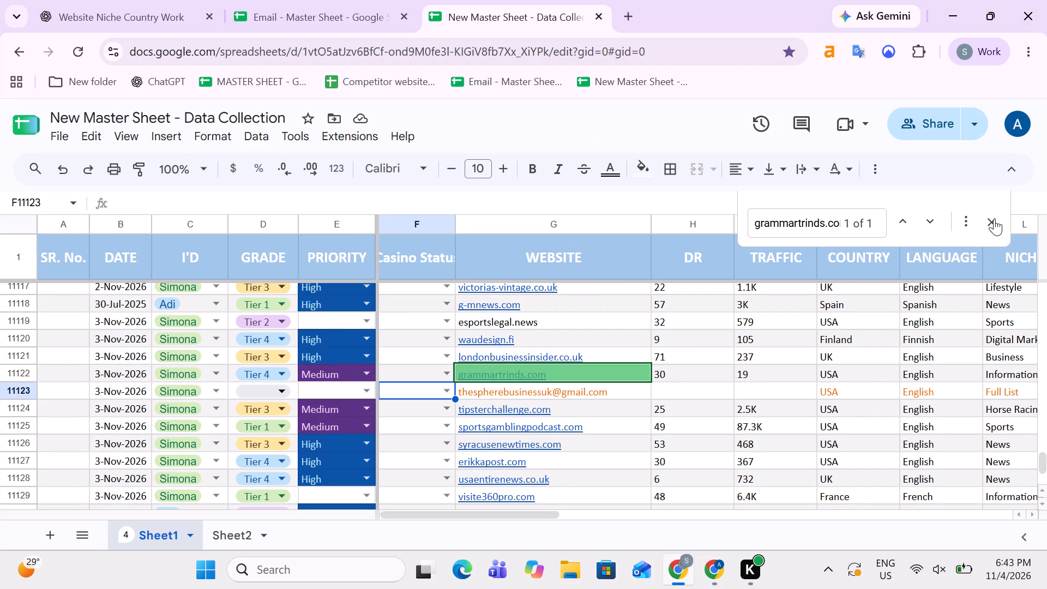
pyautogui.click(993, 219)
pyautogui.press('Right')
pyautogui.press('Right')
pyautogui.press('Right')
pyautogui.press('Right')
pyautogui.press('Right')
pyautogui.press('Right')
pyautogui.press('Right')
pyautogui.press('Right')
pyautogui.press('Right')
pyautogui.press('Right')
pyautogui.press('Right')
pyautogui.press('Left')
pyautogui.press('Left')
pyautogui.press('Left')
pyautogui.press('Left')
pyautogui.press('Left')
pyautogui.press('Left')
pyautogui.press('Left')
pyautogui.press('Left')
pyautogui.press('Left')
pyautogui.press('Left')
pyautogui.press('Left')
pyautogui.press('Left')
pyautogui.press('Left')
pyautogui.press('Left')
pyautogui.press('Left')
pyautogui.press('Left')
pyautogui.press('Left')
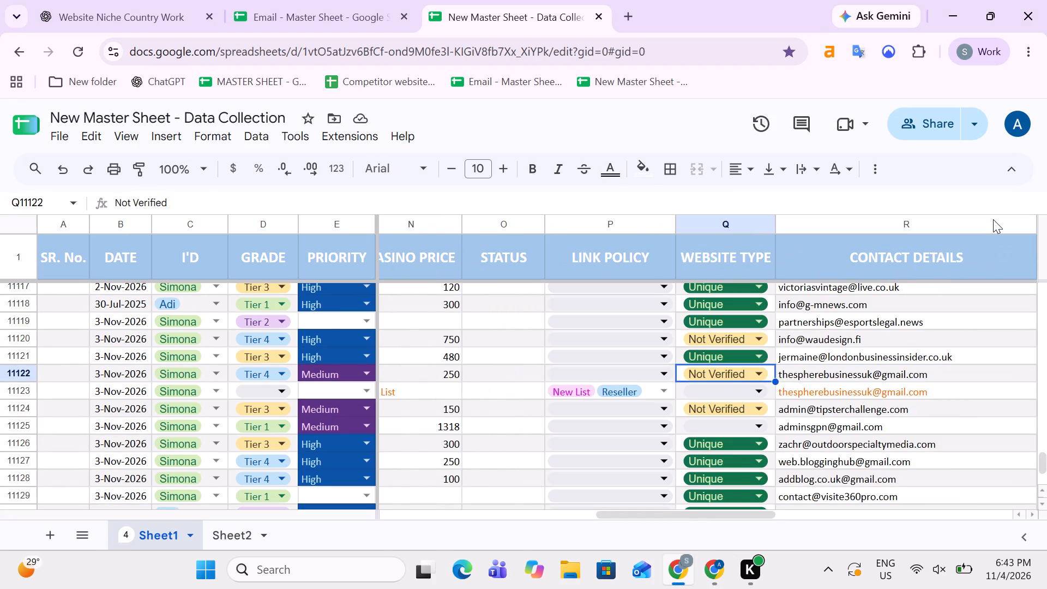
pyautogui.press('Down')
pyautogui.press('Right')
pyautogui.press('Right')
pyautogui.press('Right')
pyautogui.press('Right')
pyautogui.press('Right')
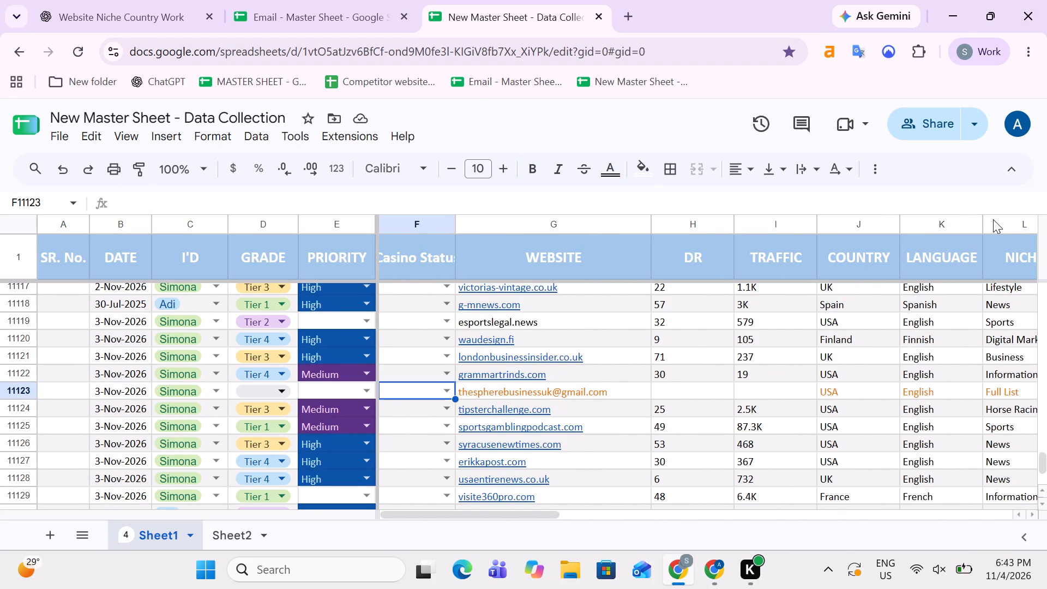
# Go to the first empty Website cell below the last recorded site in the New Master Sheet.
pyautogui.press('Right')
pyautogui.hotkey('ctrl', 'Down')
pyautogui.press('Down')
pyautogui.press('Down')
pyautogui.press('Down')
pyautogui.press('Down')
pyautogui.press('Down')
pyautogui.press('Down')
pyautogui.press('Down')
pyautogui.press('Down')
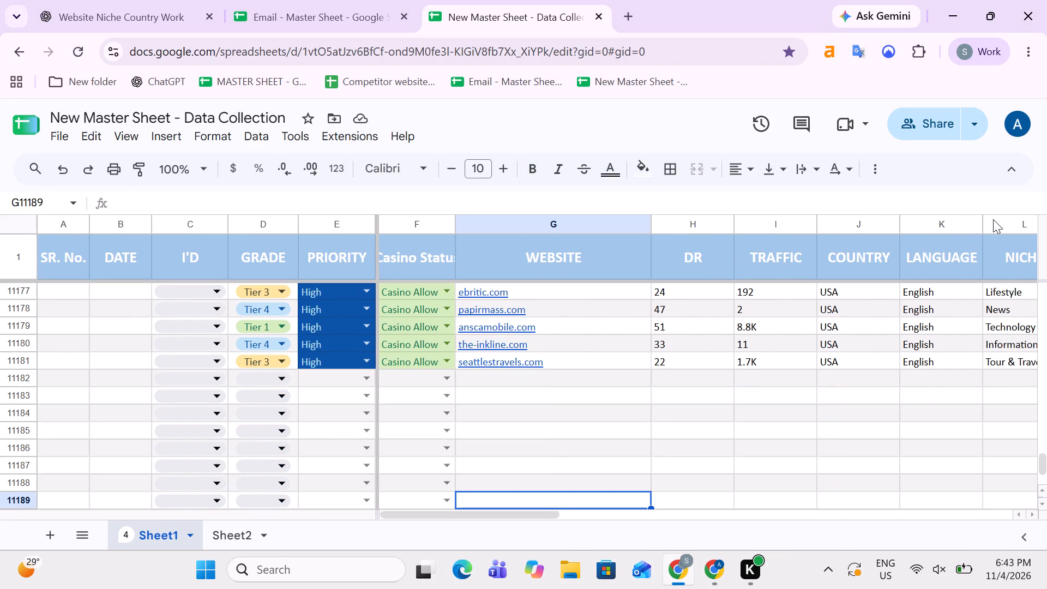
pyautogui.press('Up')
pyautogui.press('Up')
pyautogui.press('Up')
pyautogui.press('Up')
pyautogui.press('Up')
pyautogui.press('Up')
pyautogui.press('Up')
pyautogui.press('Up')
pyautogui.press('Down')
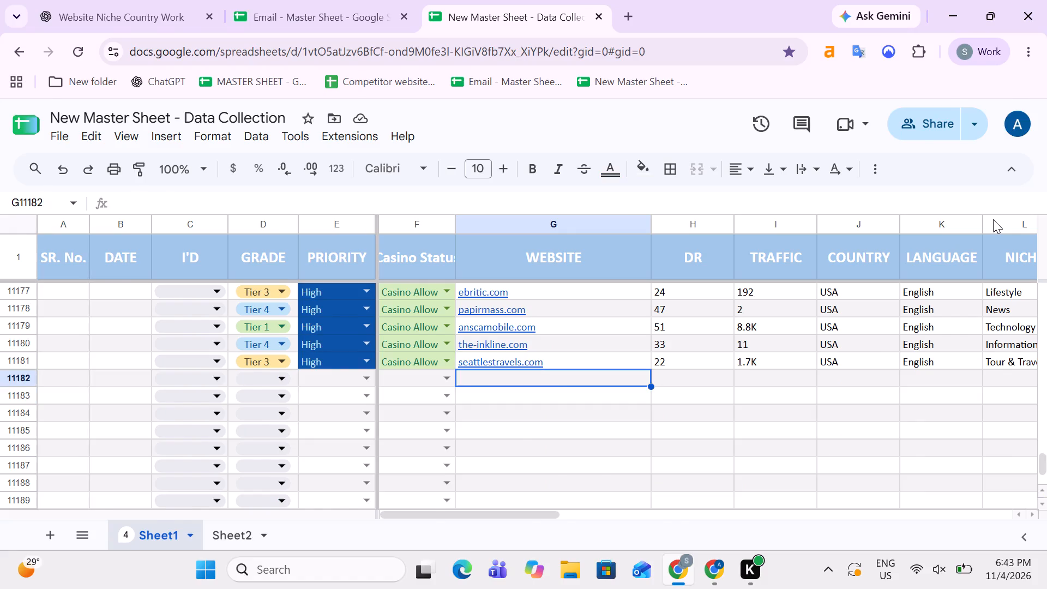
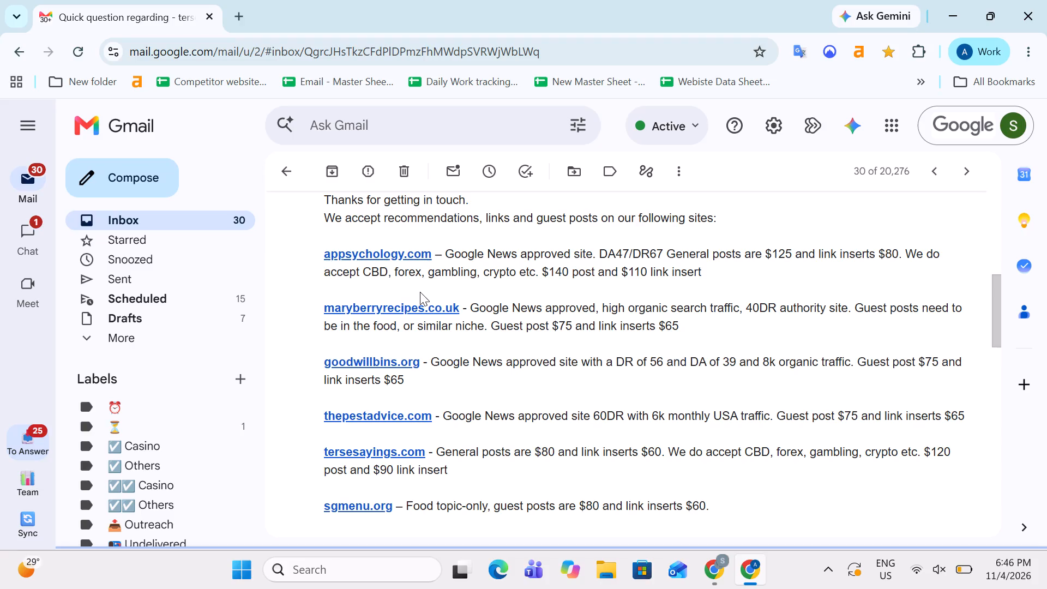
# Read through the rest of the Terse Sayings guest-post offer email, from its site list to the closing terms.
pyautogui.scroll(-4, 571, 441)
pyautogui.scroll(-2, 528, 413)
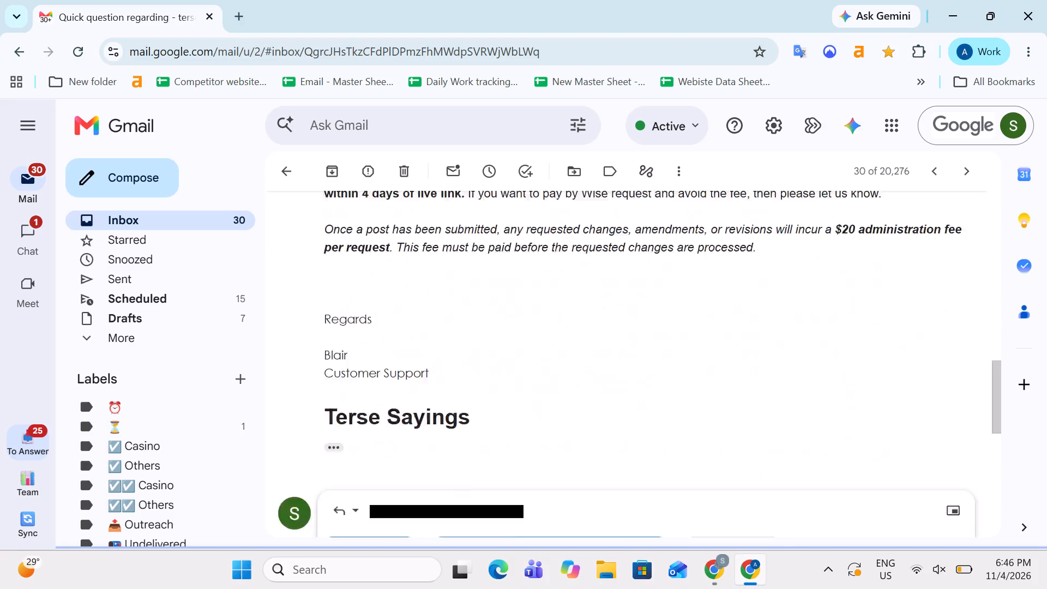
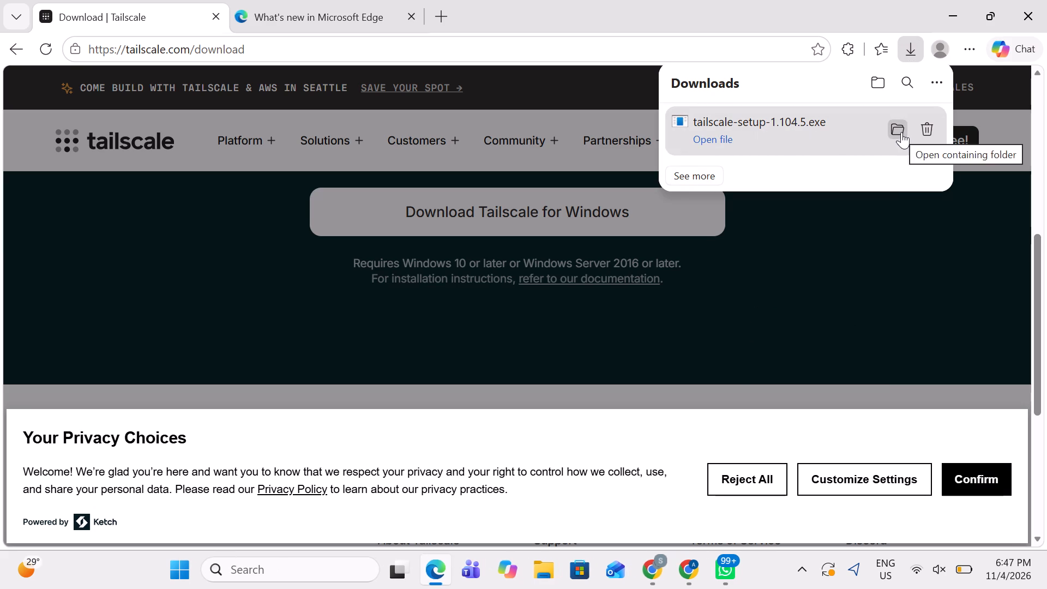
pyautogui.click(899, 130)
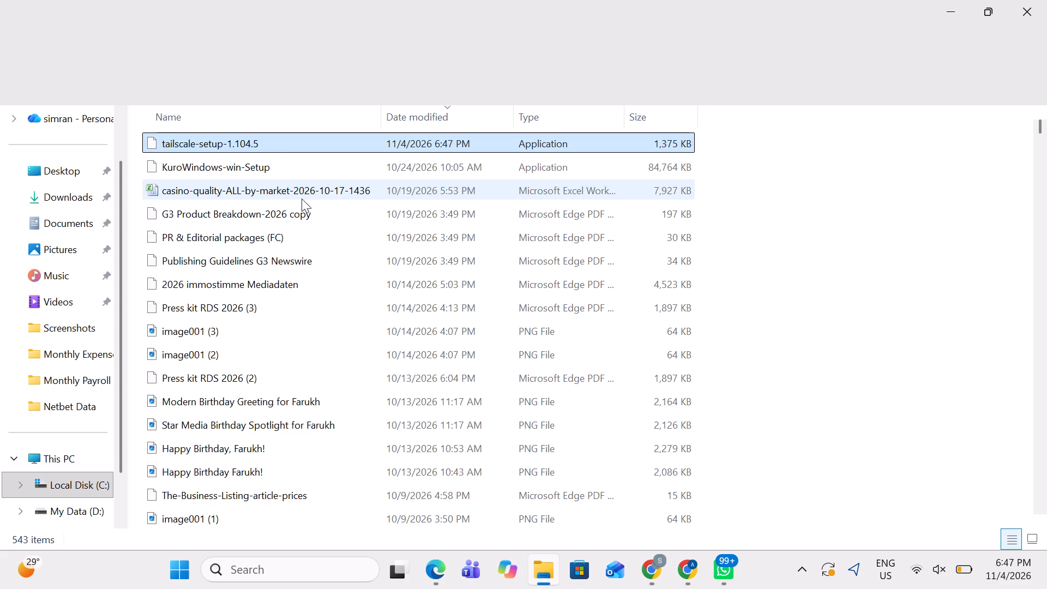
# Open the tailscale-setup-1.104.5 installer from the Downloads folder, agree to the license terms and start the Tailscale installation.
pyautogui.rightClick(266, 142)
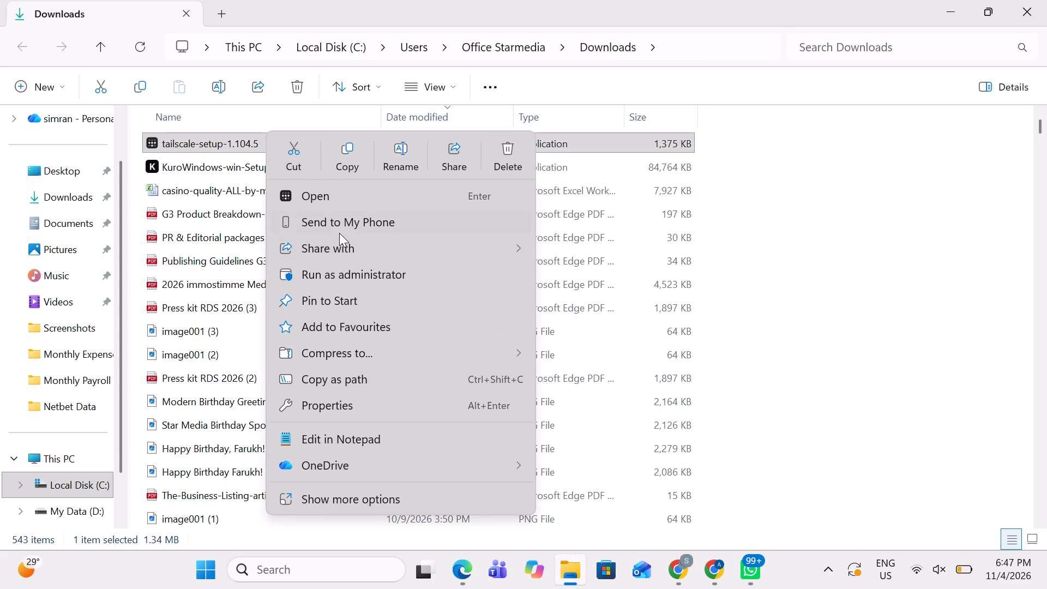
pyautogui.click(330, 193)
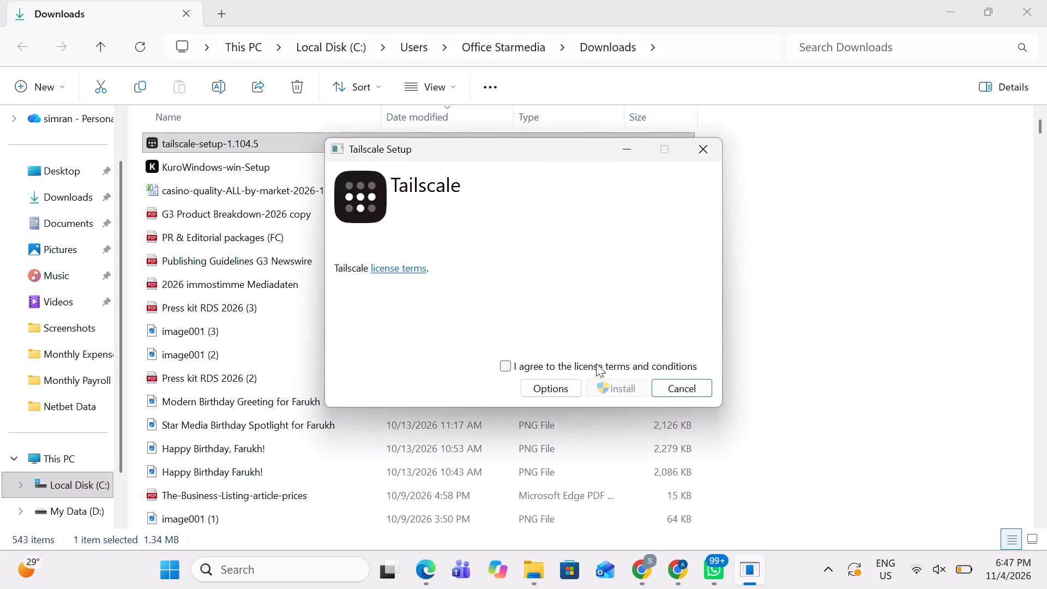
pyautogui.click(625, 377)
pyautogui.click(621, 386)
pyautogui.click(503, 365)
pyautogui.click(597, 380)
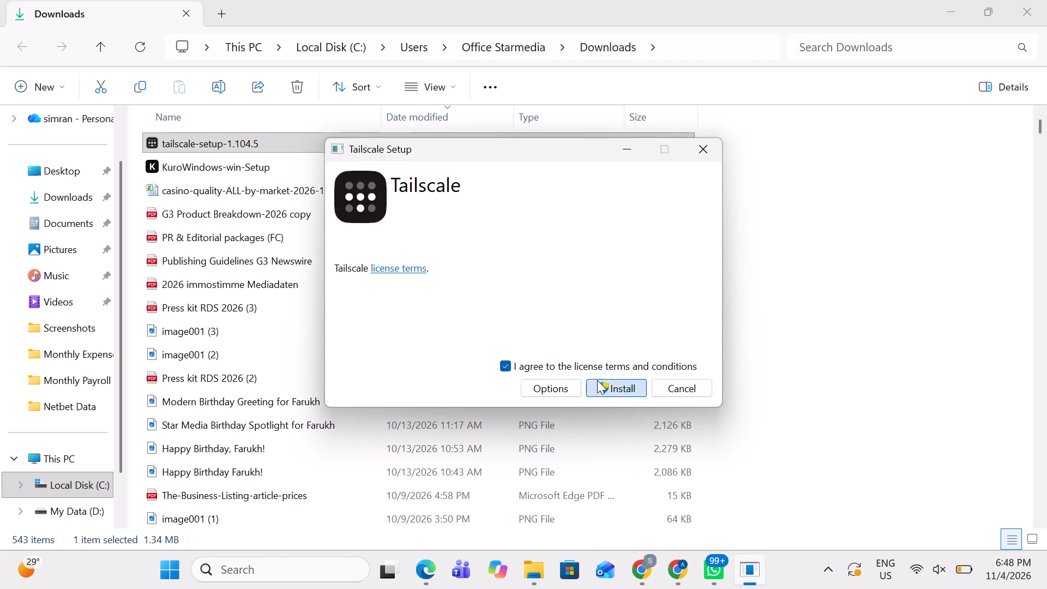